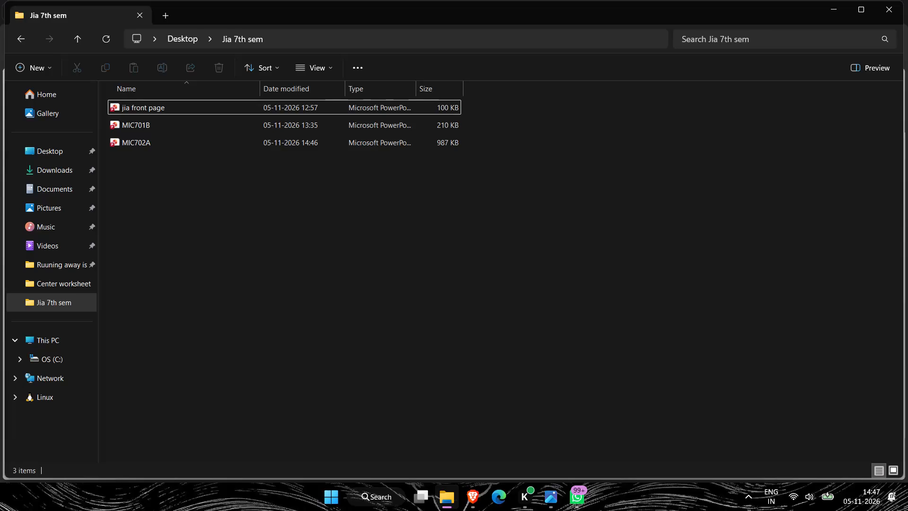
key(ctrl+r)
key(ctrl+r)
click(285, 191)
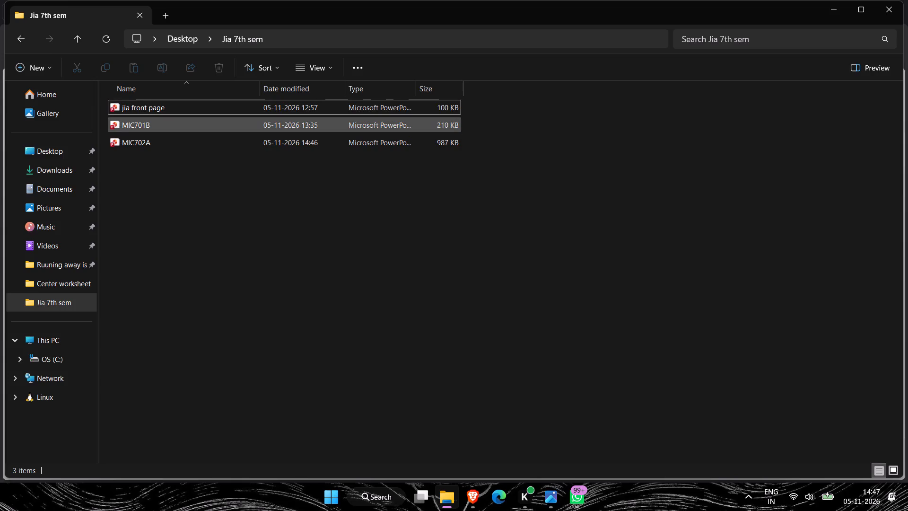
Compare the paper codes and names in the WhatsApp image with the presentation files in the Jia 7th sem folder.
key(alt+Tab)
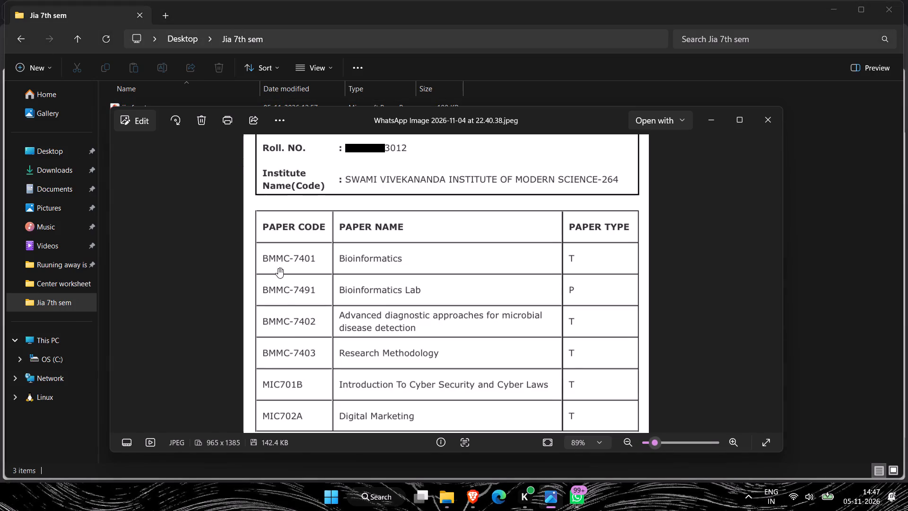
key(alt+Tab)
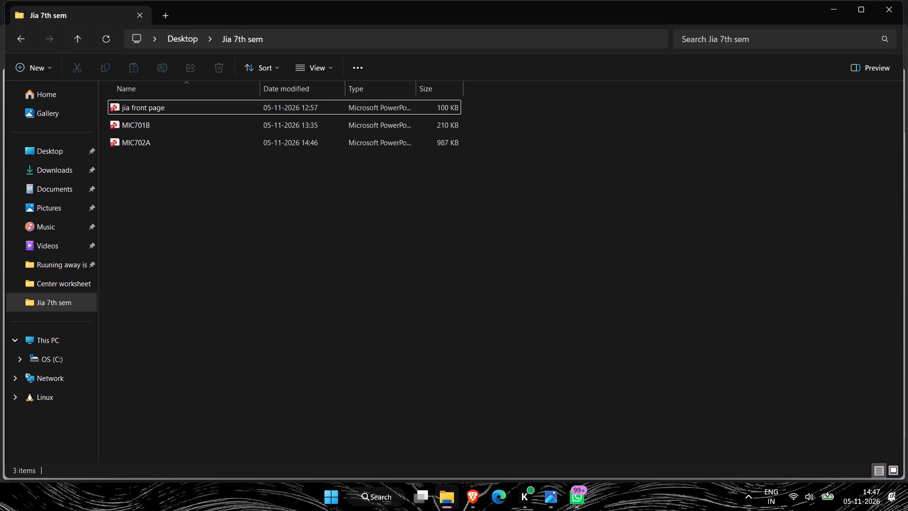
key(alt+Tab)
key(alt+Tab)
key(alt+Tab)
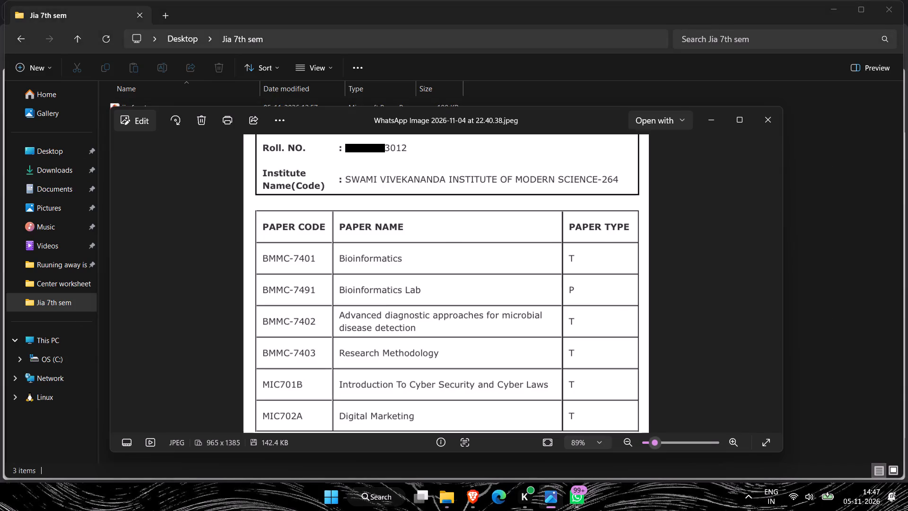
key(alt+Tab)
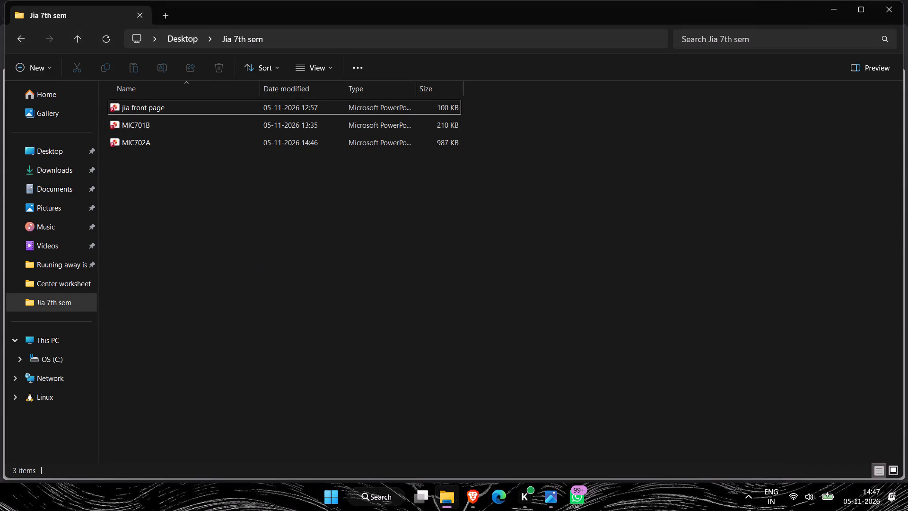
key(alt+Tab)
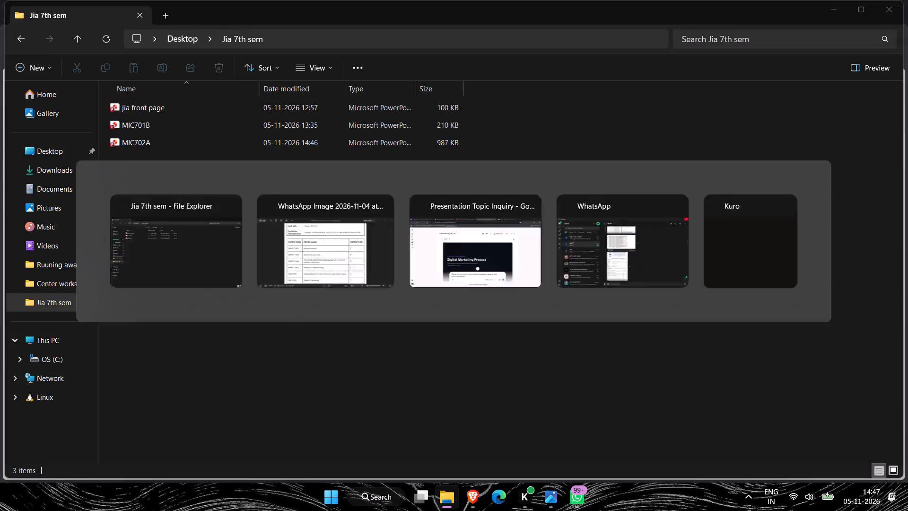
drag(418, 344, 422, 325)
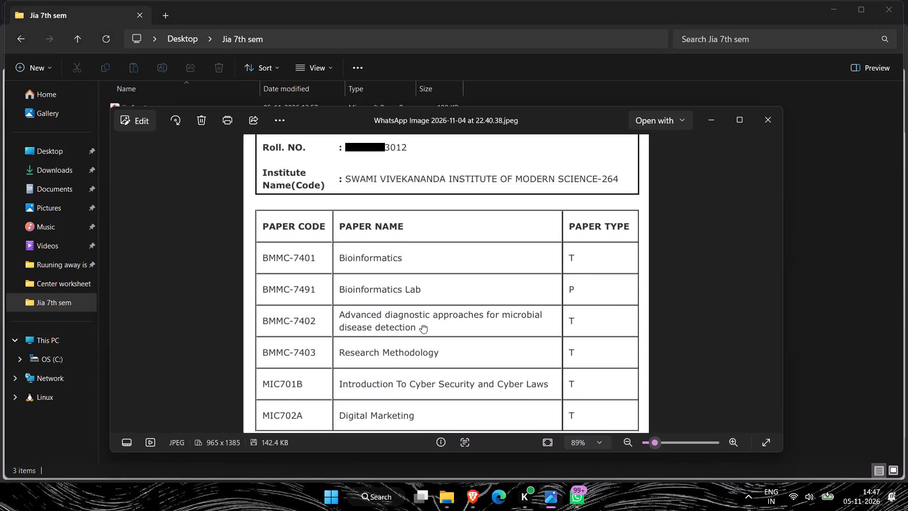
drag(422, 325, 428, 307)
Go to image 12.jpeg and enlarge its topic table to read the student's assigned research methodology topic.
key(Left)
key(Left)
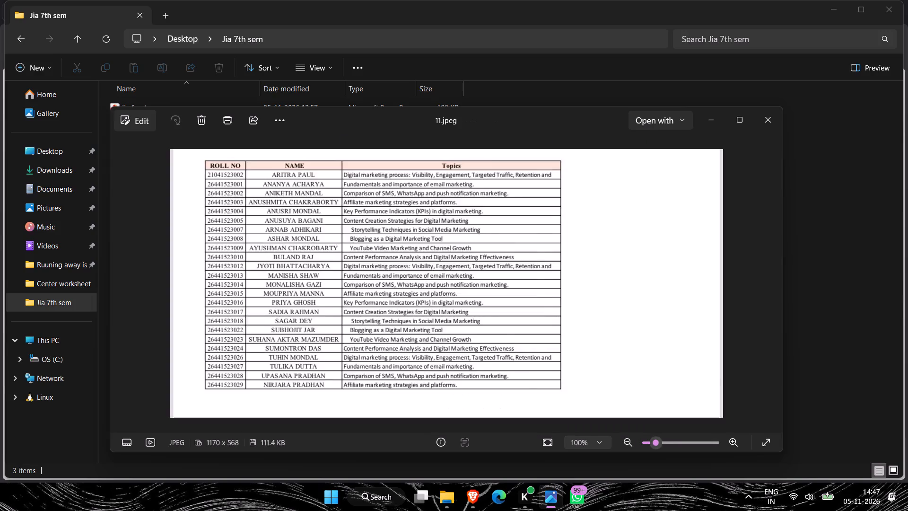
key(Left)
ctrl+scroll(428, 307, up, 4)
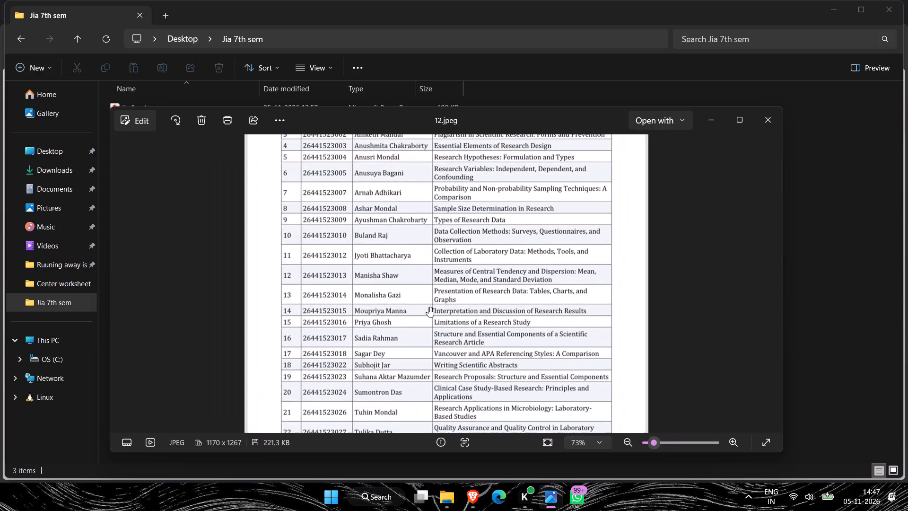
drag(428, 307, 425, 368)
ctrl+scroll(425, 368, up, 4)
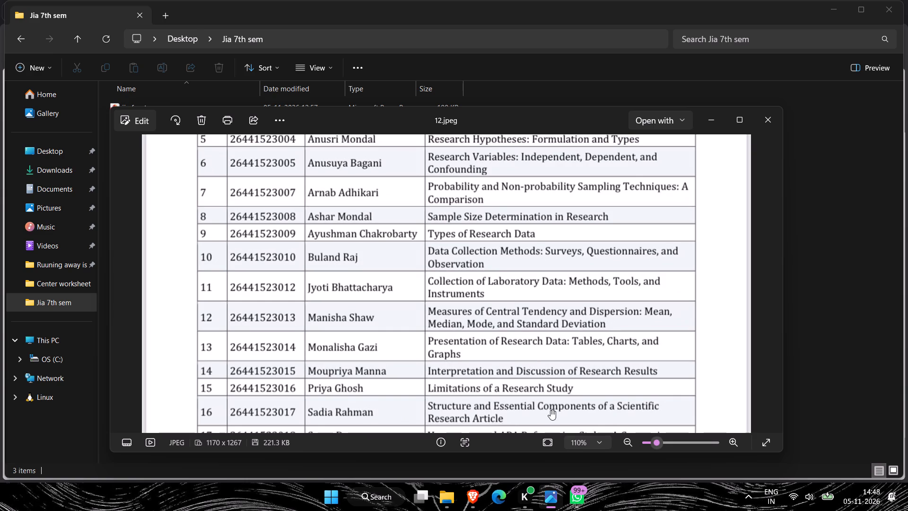
Switch to the Presentation Topic Inquiry chat with Gemini in Brave and go to its latest messages.
click(479, 485)
scroll(448, 373, down, 3)
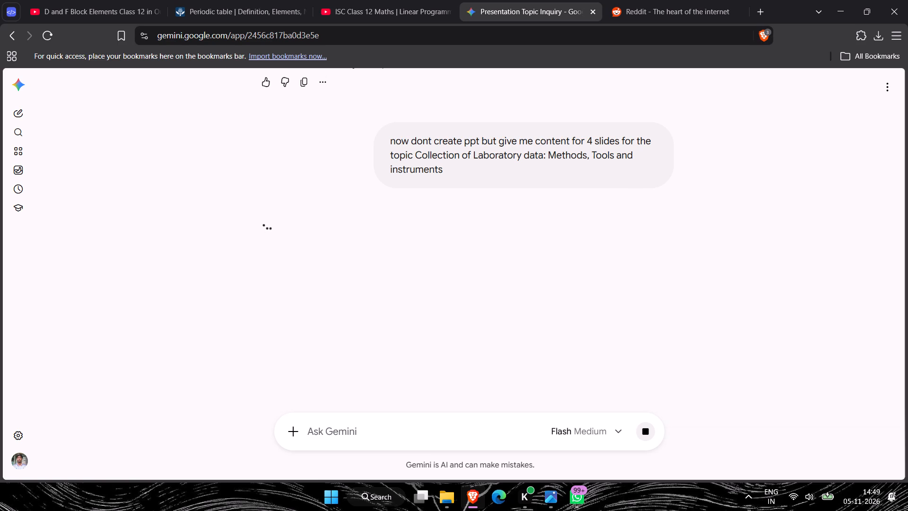
Open Canva in the browser tab showing Reddit and dismiss the Canva Pro upgrade offer.
click(714, 2)
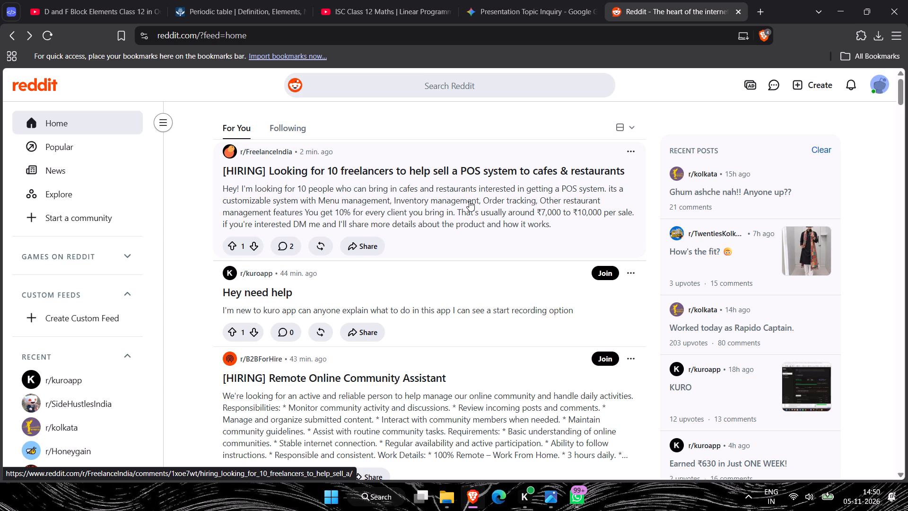
scroll(469, 201, down, 1)
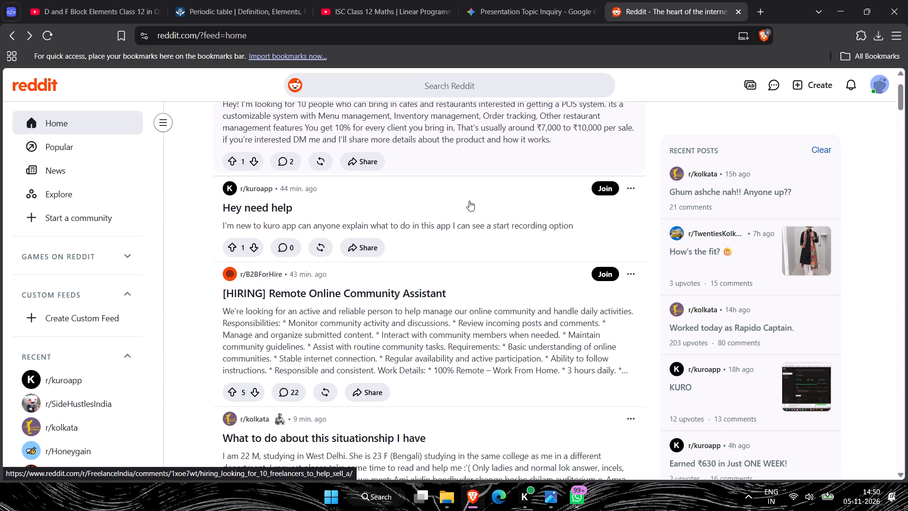
scroll(469, 201, down, 1)
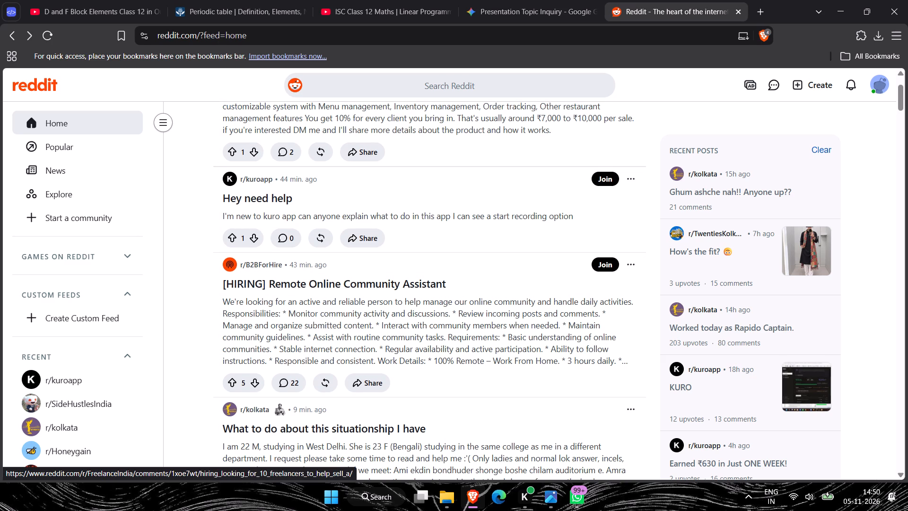
click(686, 32)
text(cabac)
key(BackSpace)
key(BackSpace)
key(BackSpace)
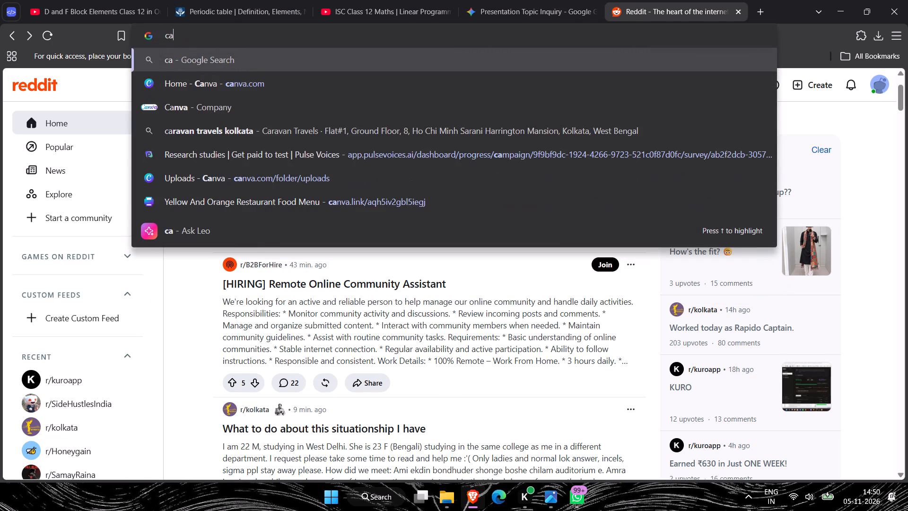
text(nva)
key(Return)
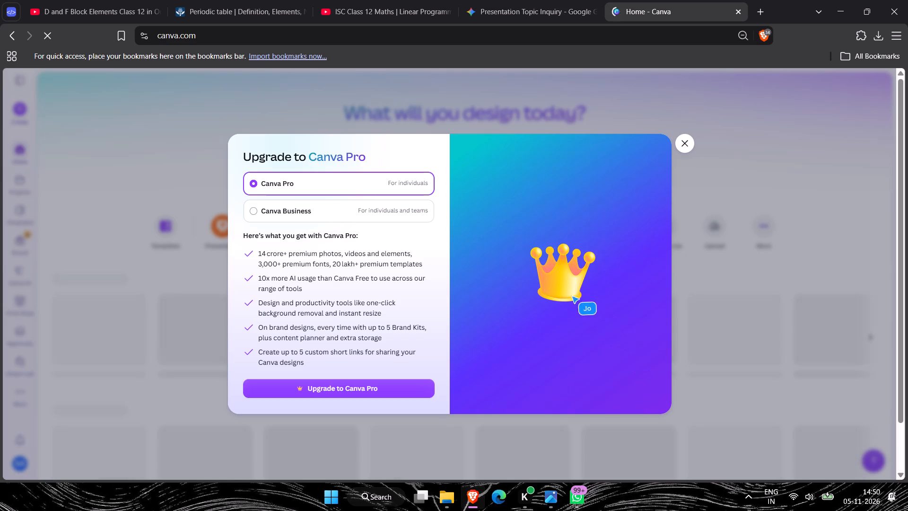
click(686, 146)
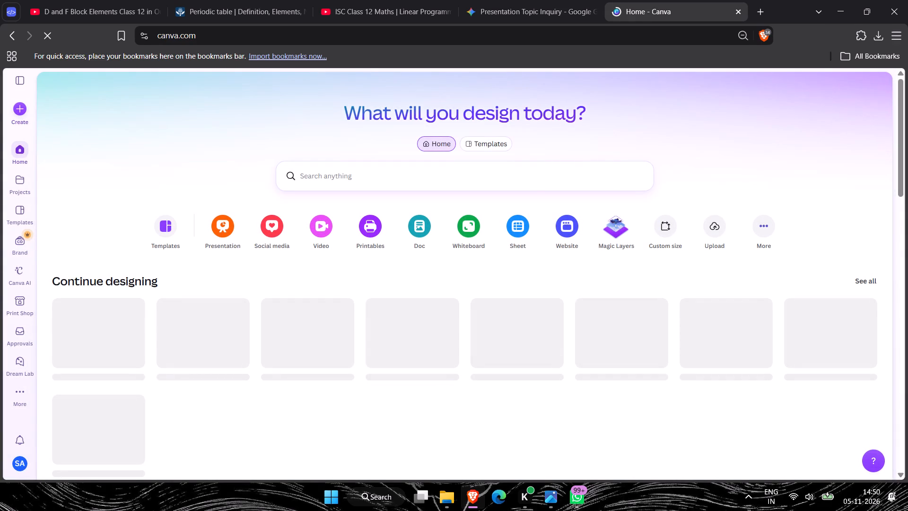
Create a new blank presentation from the Canva home page.
scroll(380, 406, down, 2)
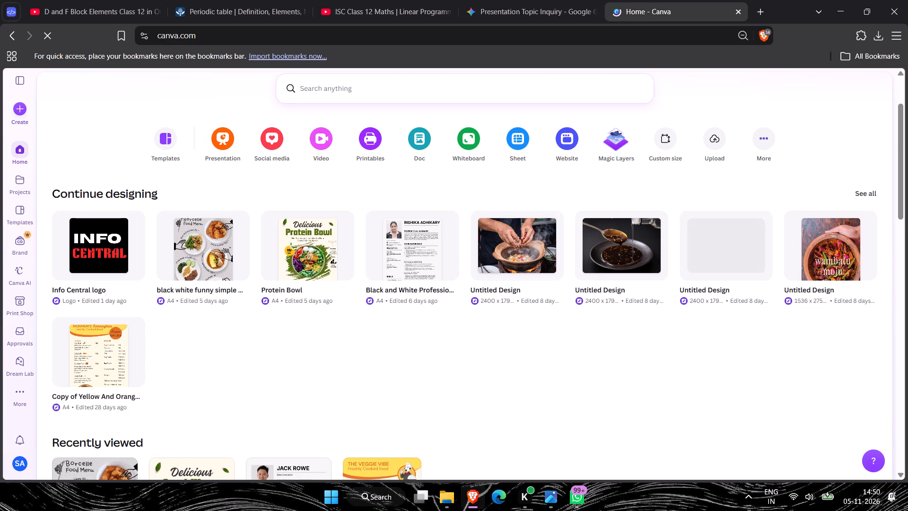
click(211, 159)
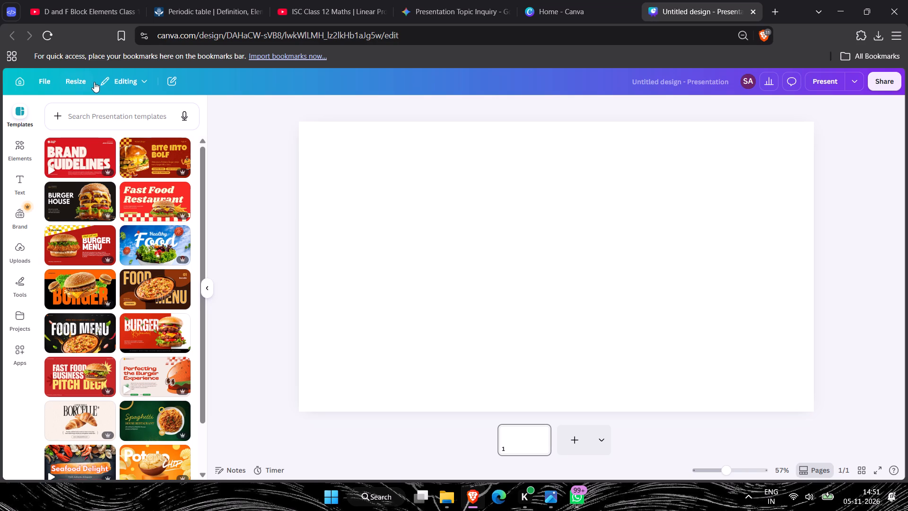
Search the presentation templates for "microbiology" and open the pink and purple Research Project template.
click(105, 110)
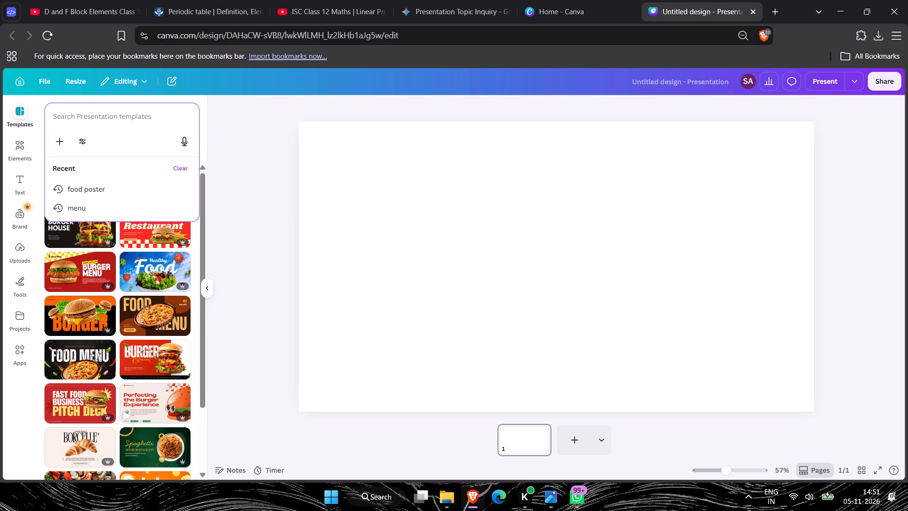
text(micro)
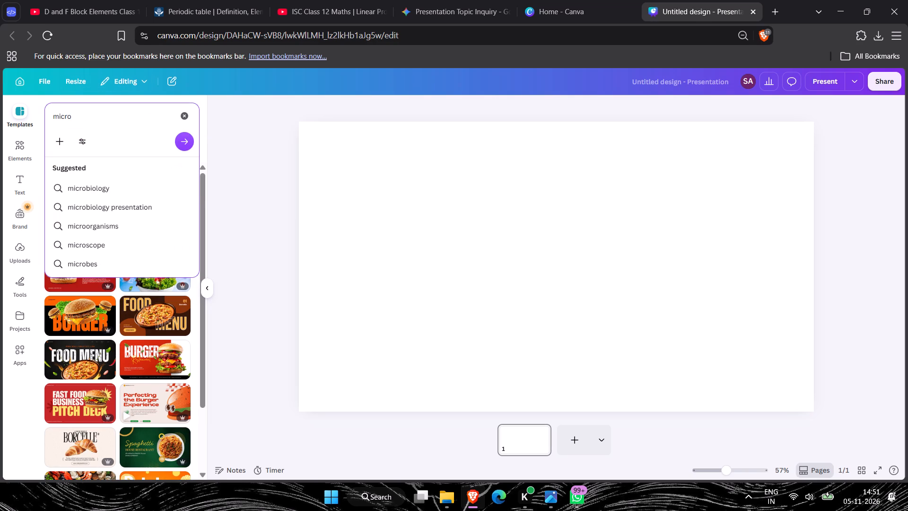
text(biology)
key(Return)
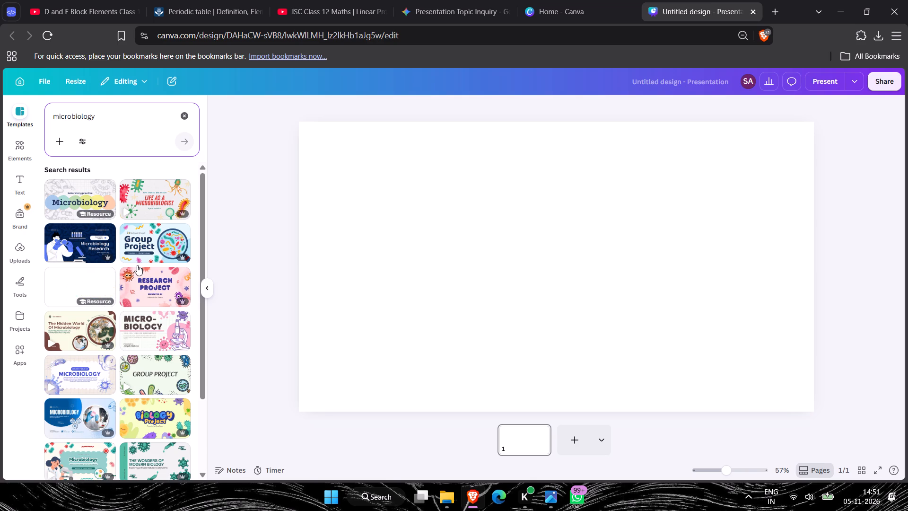
click(146, 280)
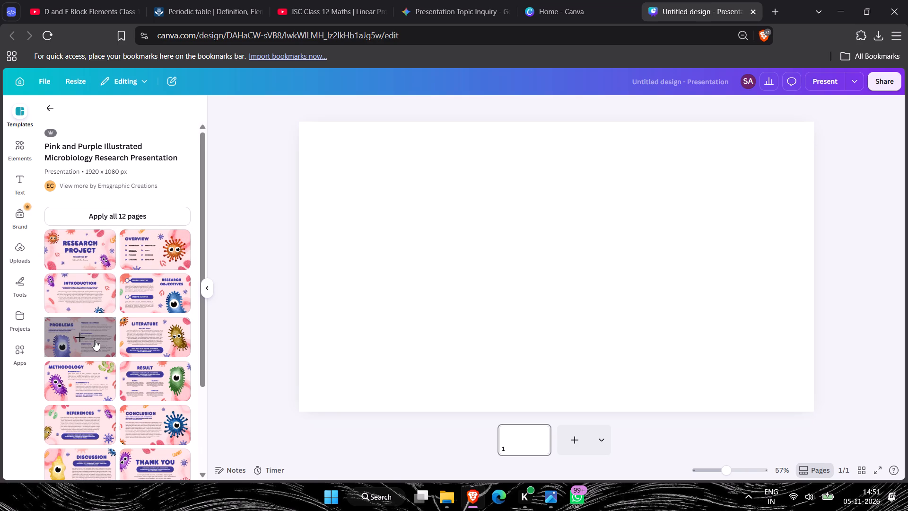
Return to the microbiology template results and apply the title page of the Green and White Wonders Of Modern Biology template to the blank slide.
click(47, 109)
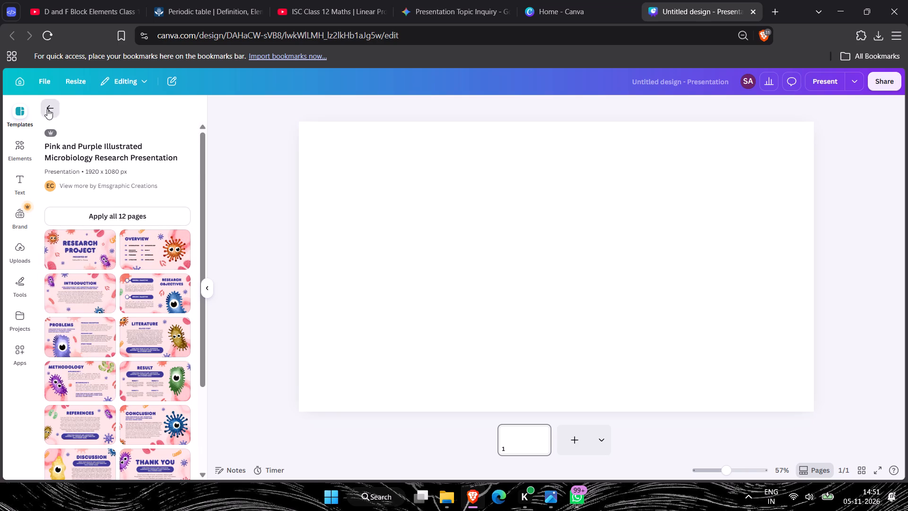
scroll(153, 385, down, 2)
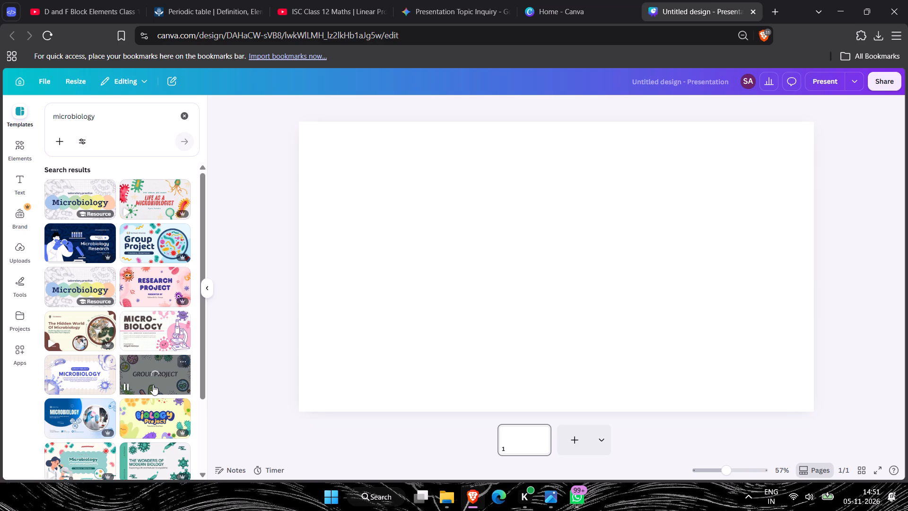
scroll(153, 385, down, 1)
scroll(85, 318, down, 2)
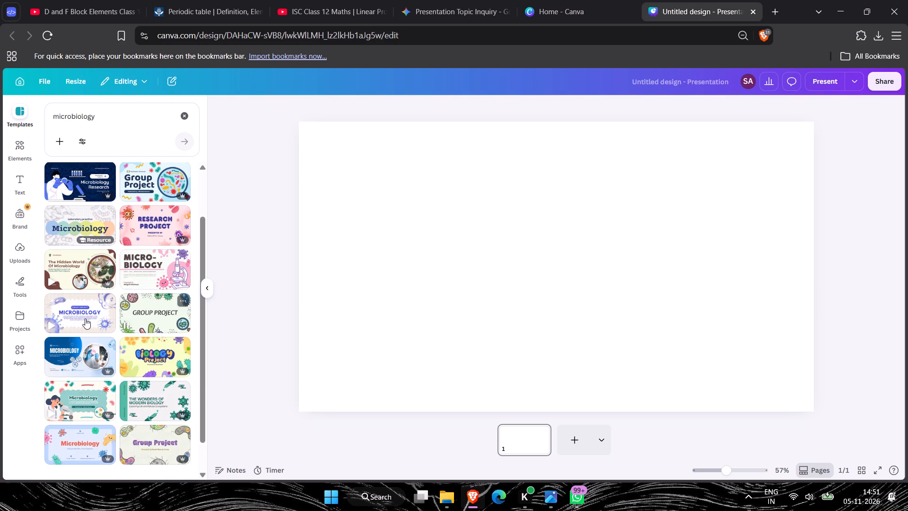
click(129, 395)
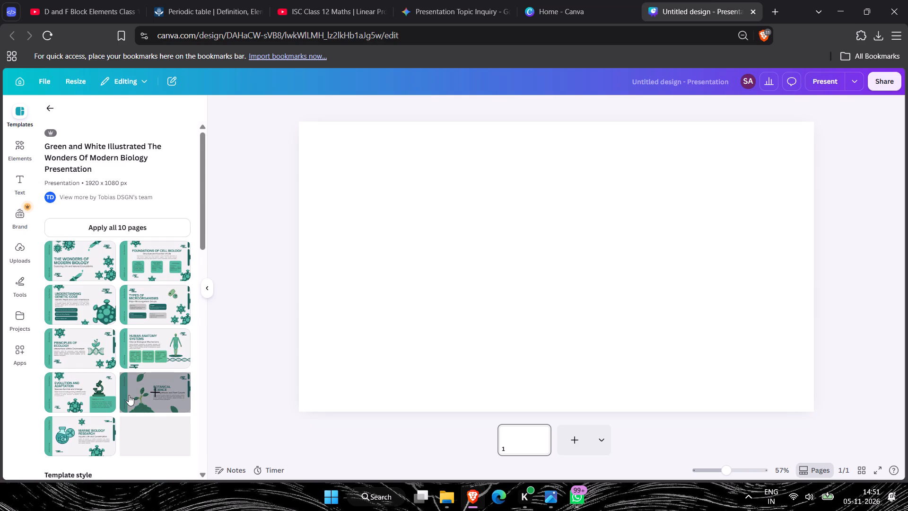
click(92, 273)
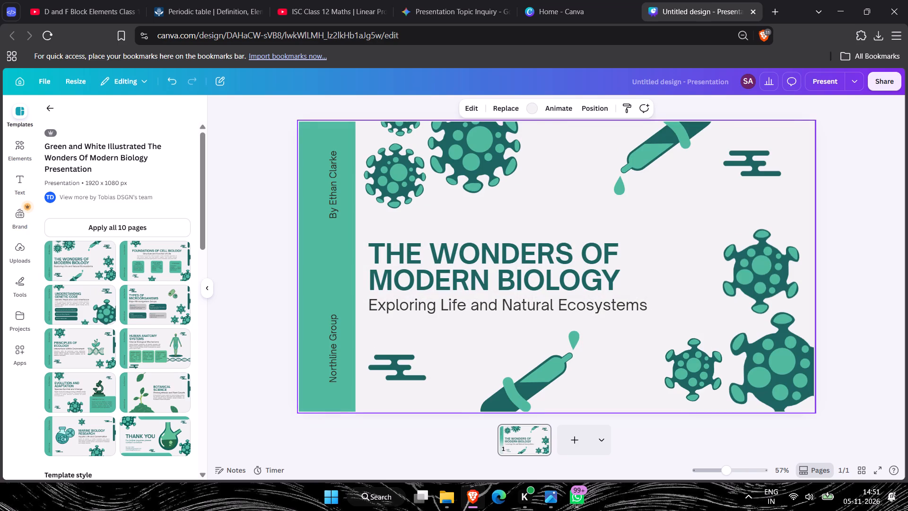
Replace the cover slide's title with "Collection of Laboratory data", checking the wording against 12.jpeg.
key(alt+Tab)
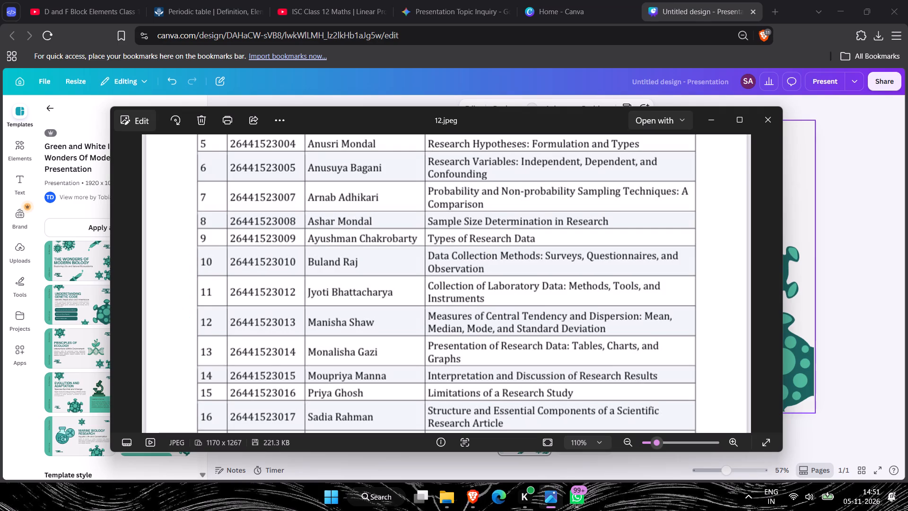
key(alt+Tab)
triple_click(621, 277)
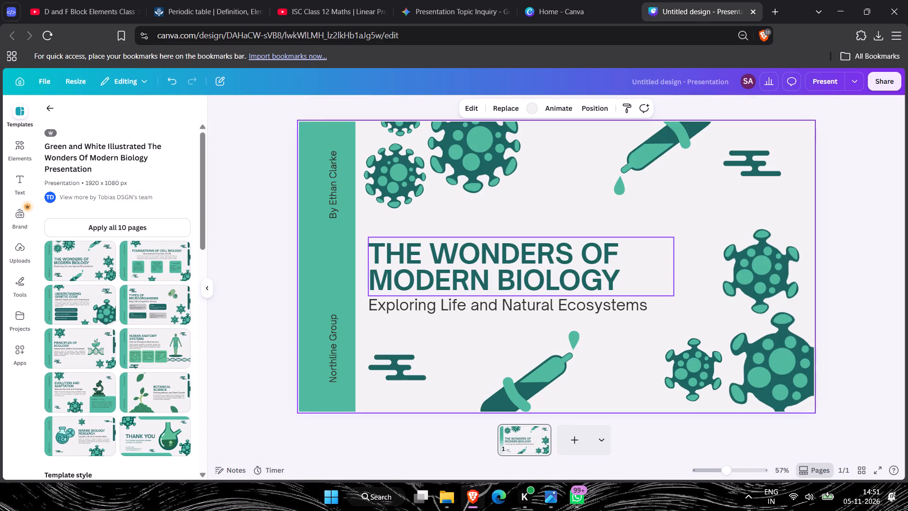
key(shift+c)
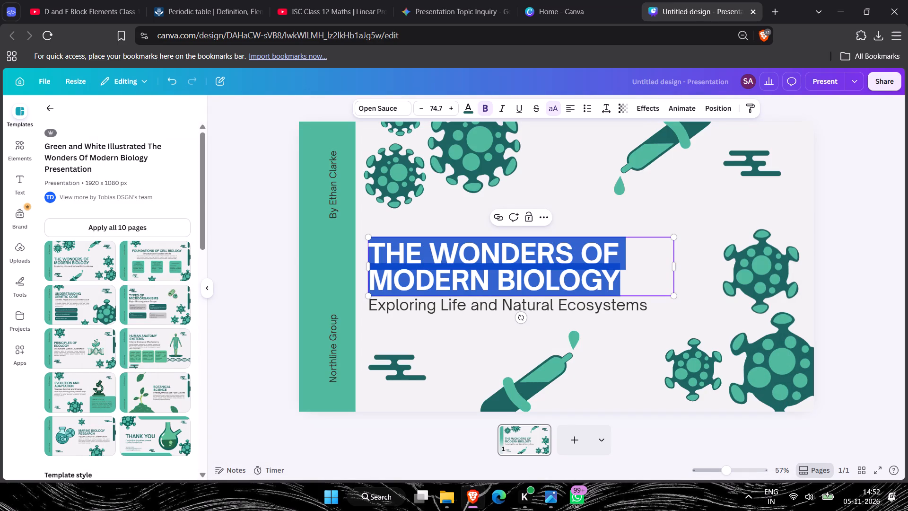
text(olle)
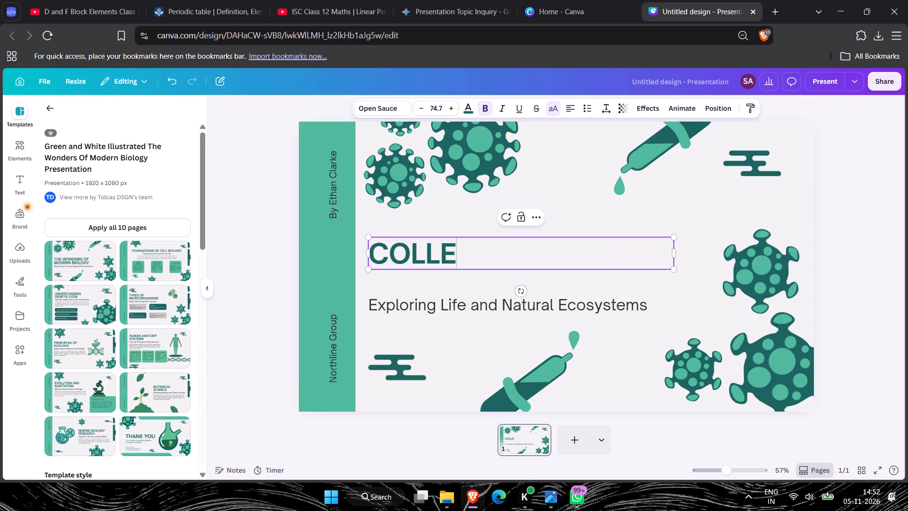
text(ction)
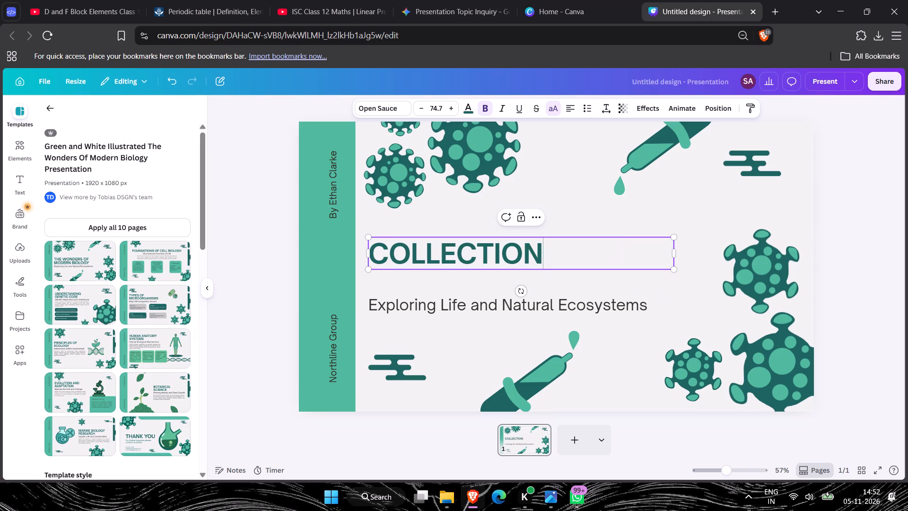
key(space)
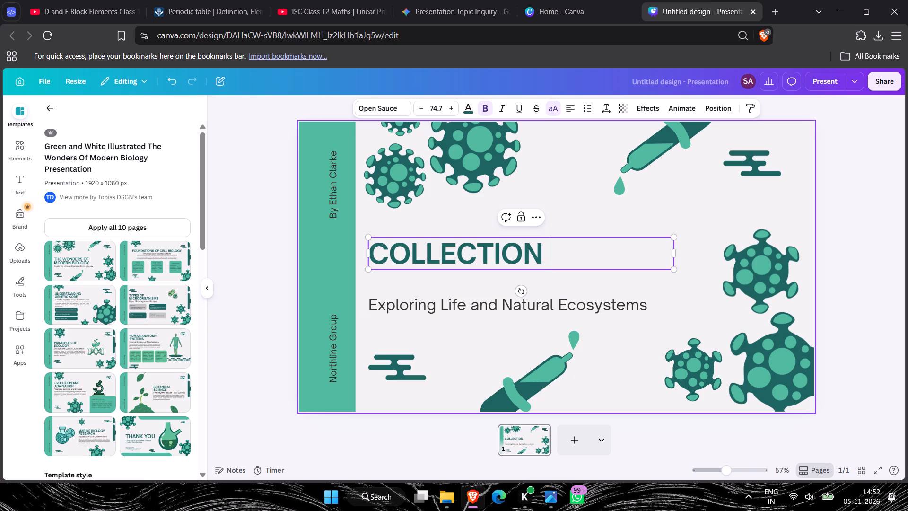
text(of)
key(space)
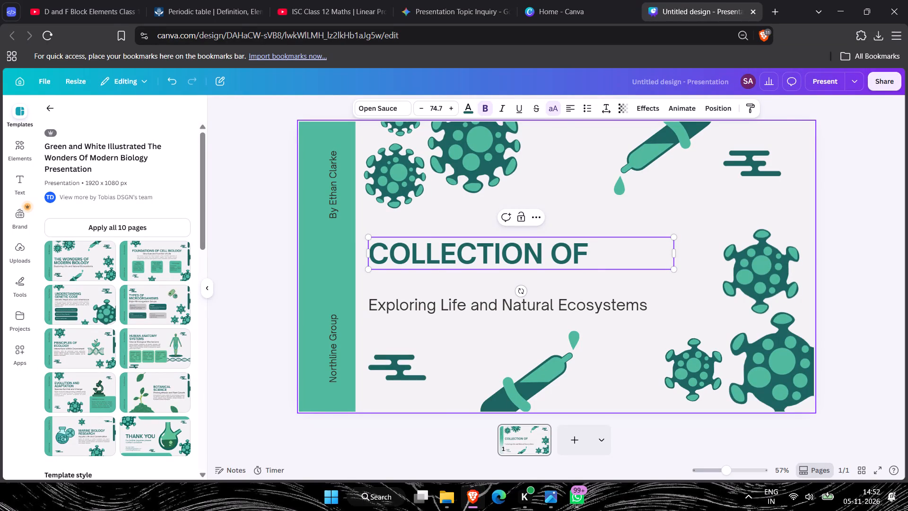
key(alt+Tab)
key(alt+Tab)
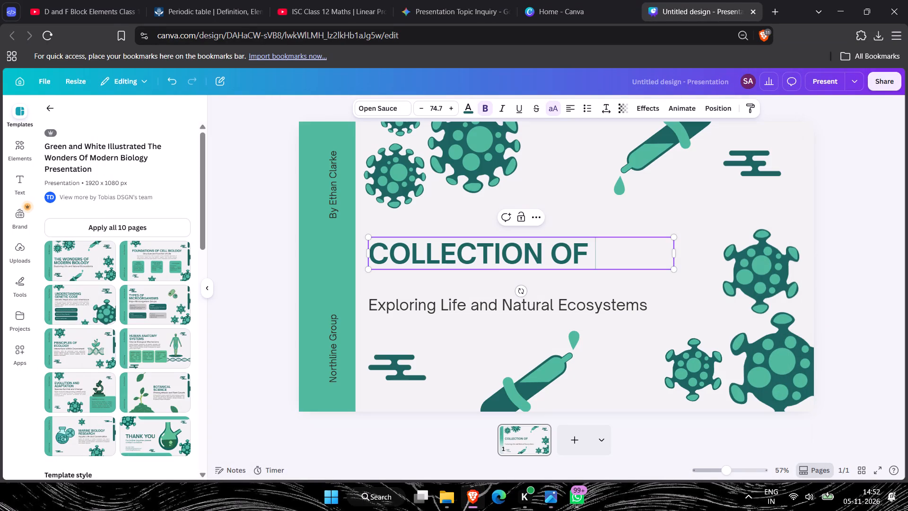
text(La)
text(borat)
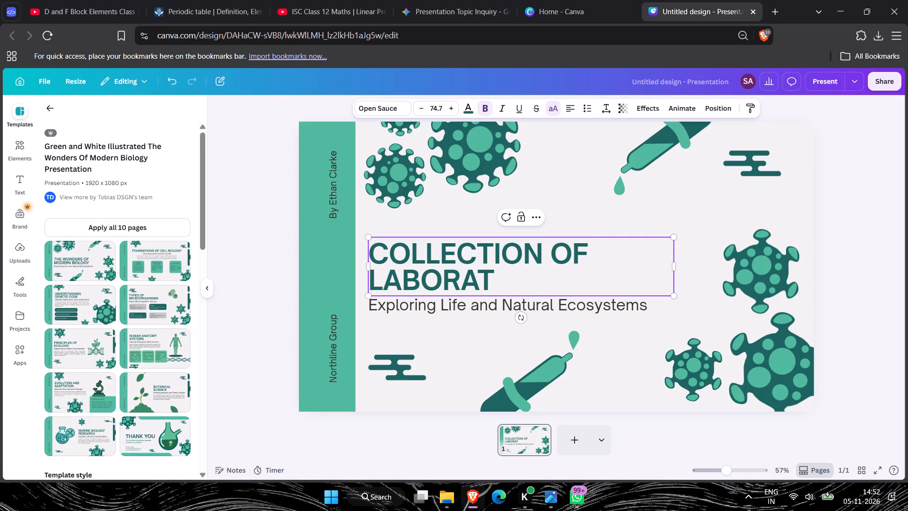
key(o)
text(ry data)
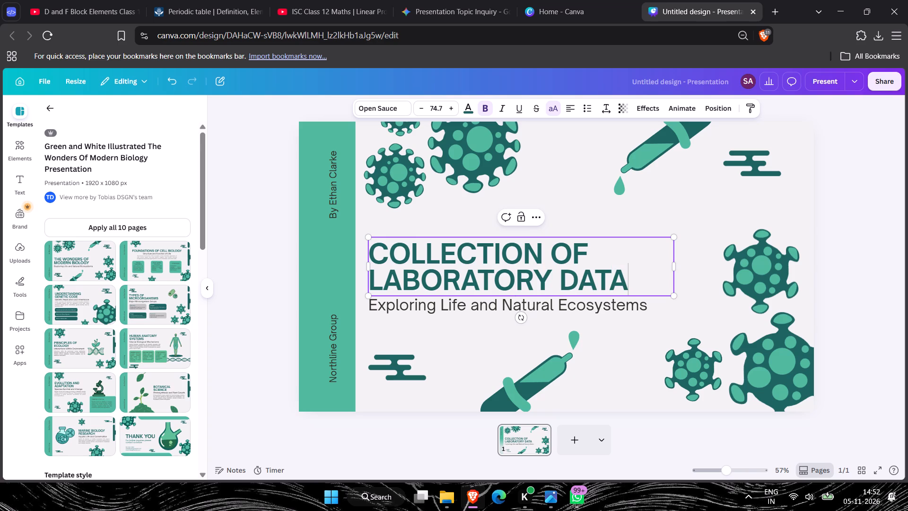
Replace the cover slide's subtitle with "Methods, Tools and Instruments", checking the wording against 12.jpeg.
double_click(603, 311)
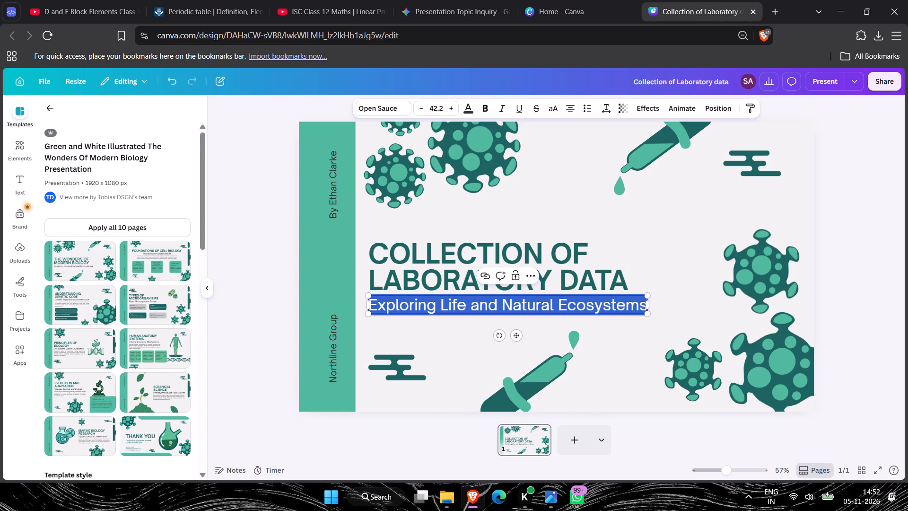
key(alt+Tab)
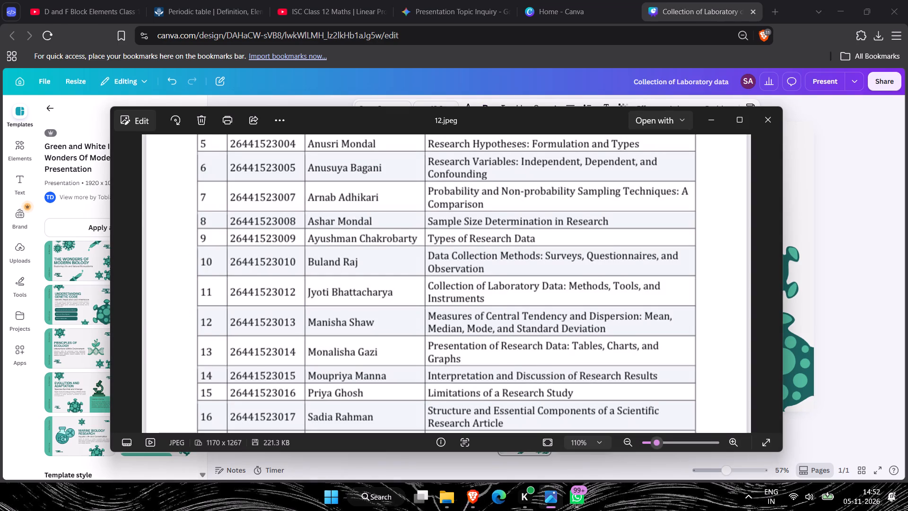
key(alt+Tab)
key(shift+m)
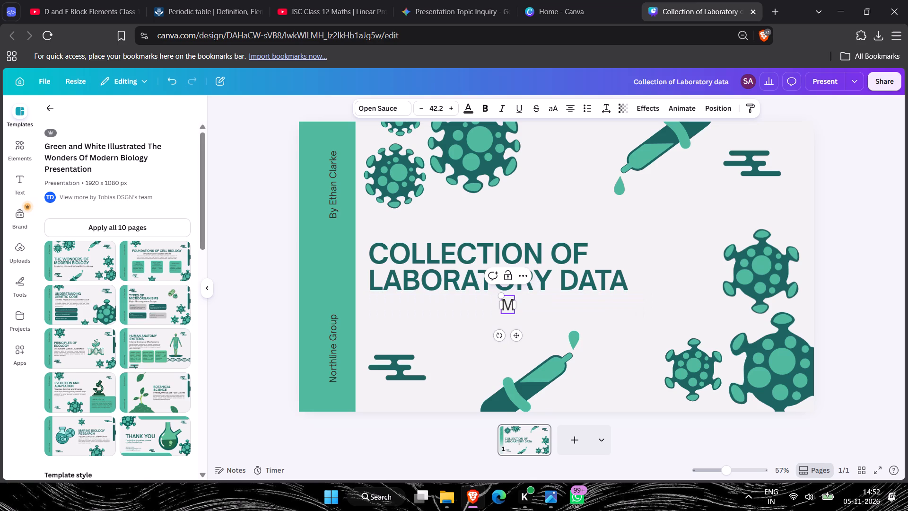
text(ethif)
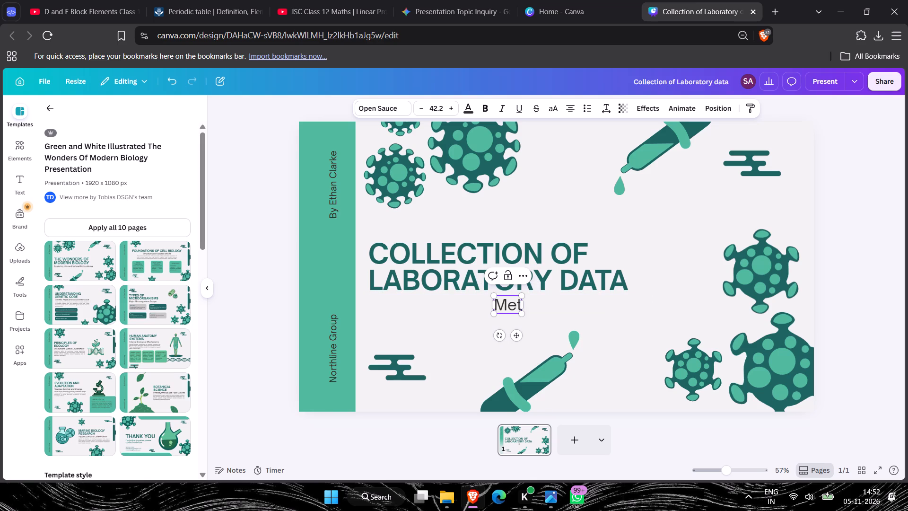
key(BackSpace)
key(BackSpace)
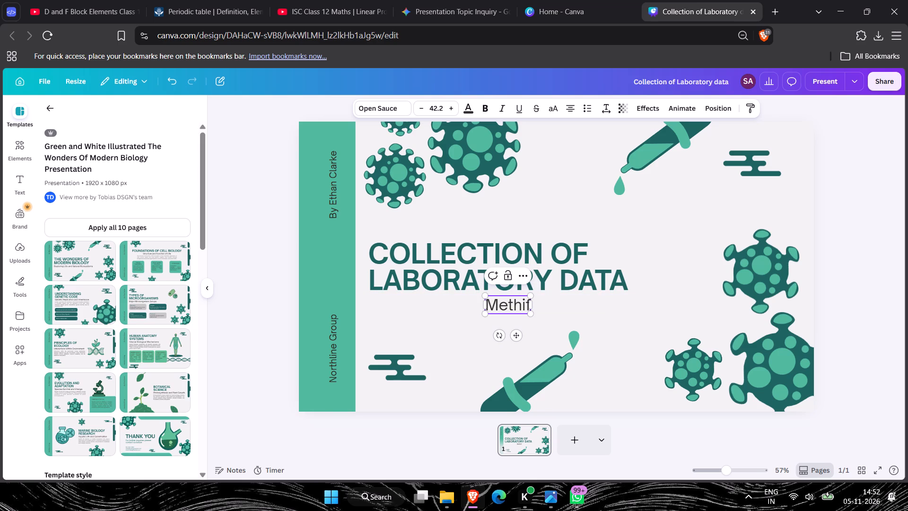
text(ods)
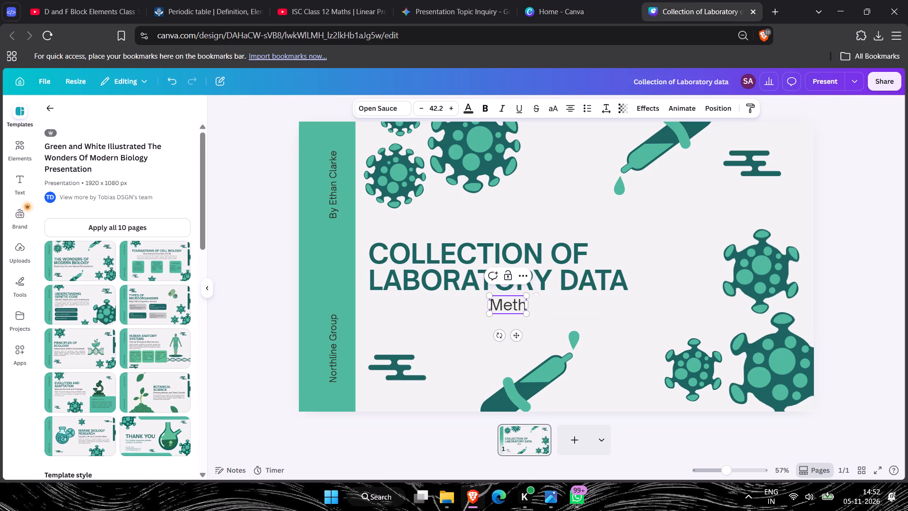
key(space)
key(BackSpace)
text(,)
key(space)
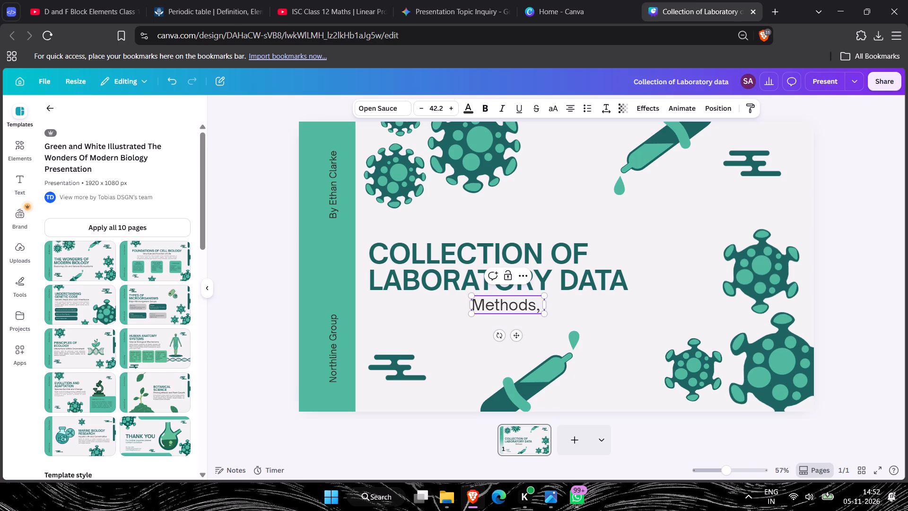
key(shift+t)
text(ools and is)
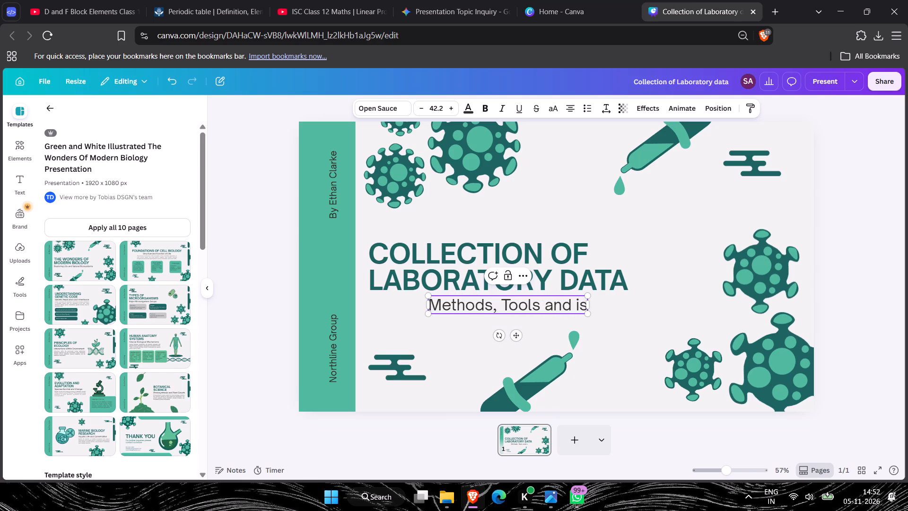
key(BackSpace)
key(BackSpace)
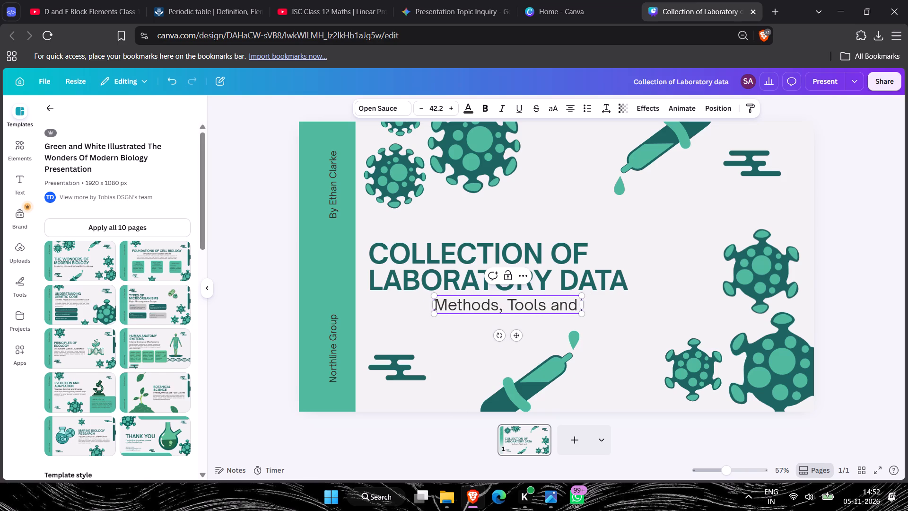
text(Ins)
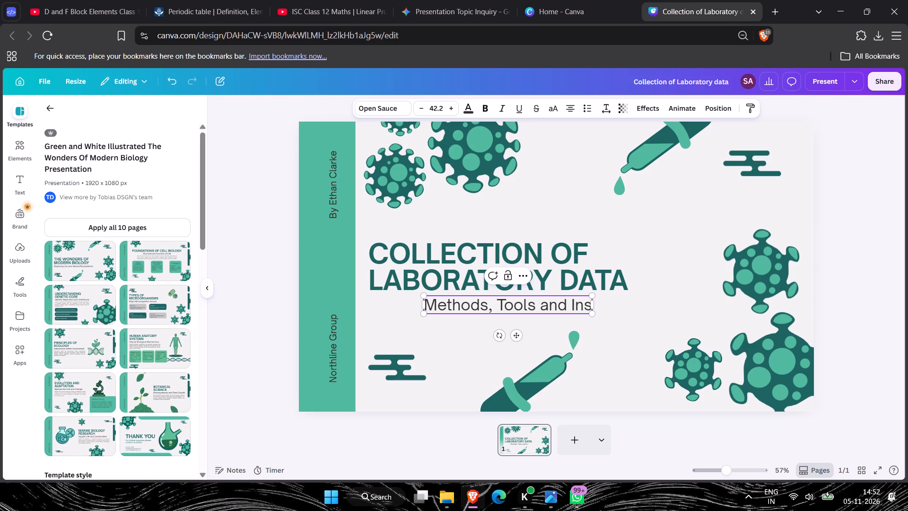
text(truments)
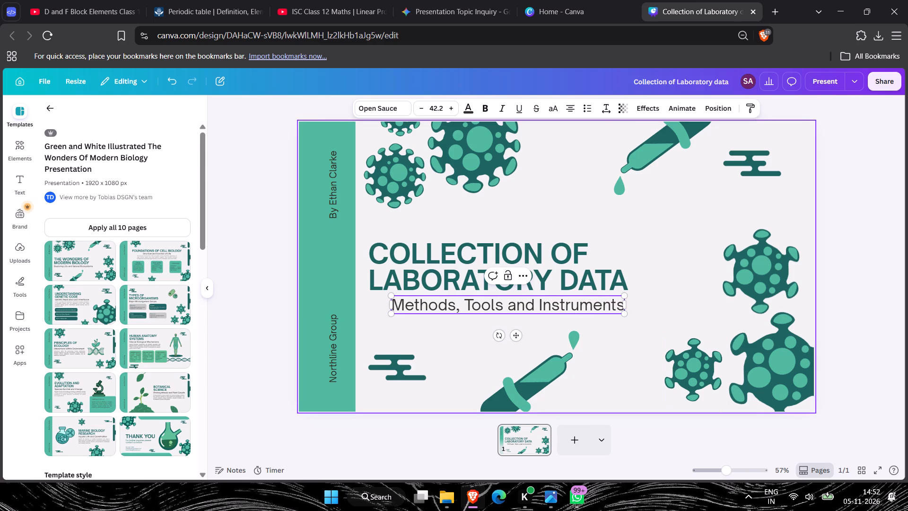
click(645, 329)
Nudge the subtitle leftward until its start lines up with the left edge of the title.
click(596, 309)
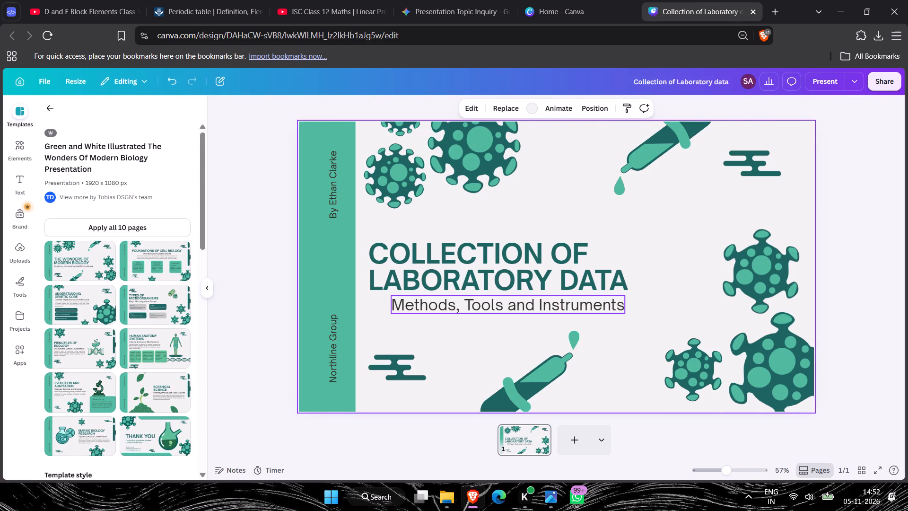
key(Left)
key(Left)
key(Left)
key(Left)
key(Left)
key(Left)
key(Left)
key(Left)
key(Left)
key(Left)
key(Left)
key(Left)
key(Left)
key(Left)
key(Left)
key(Left)
key(Left)
key(Left)
key(Left)
key(Left)
key(Left)
key(Left)
key(Left)
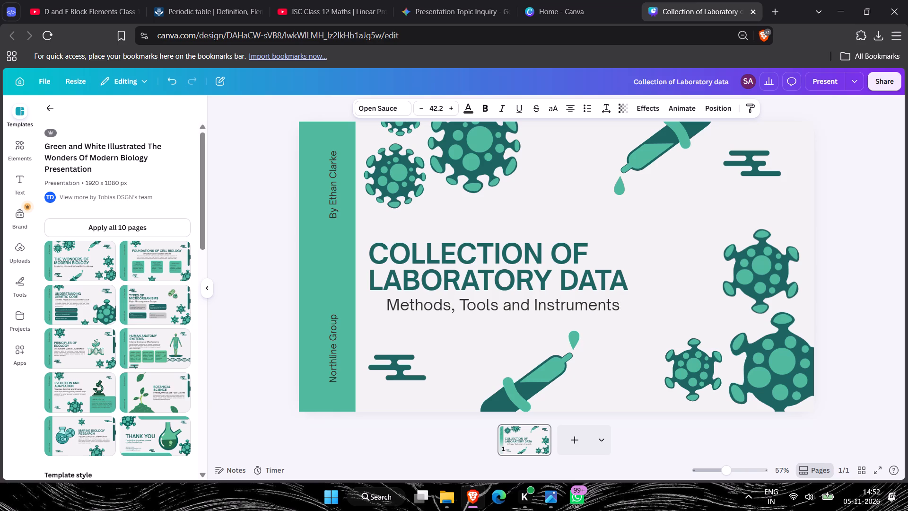
key(Left)
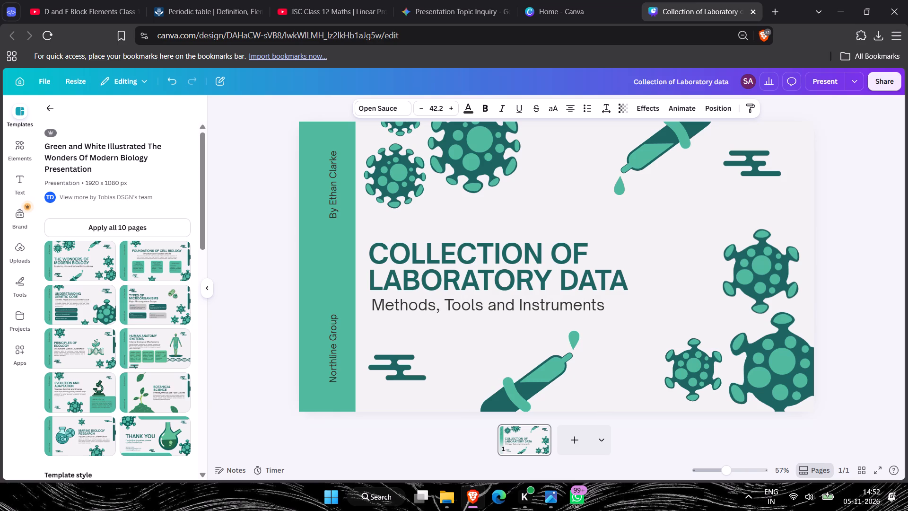
key(Left)
key(Left)
key(Left)
key(Left)
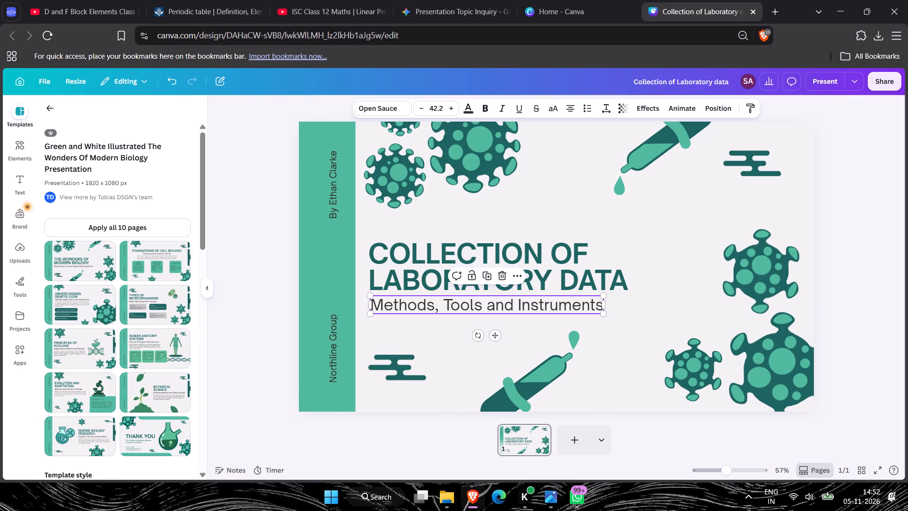
click(644, 321)
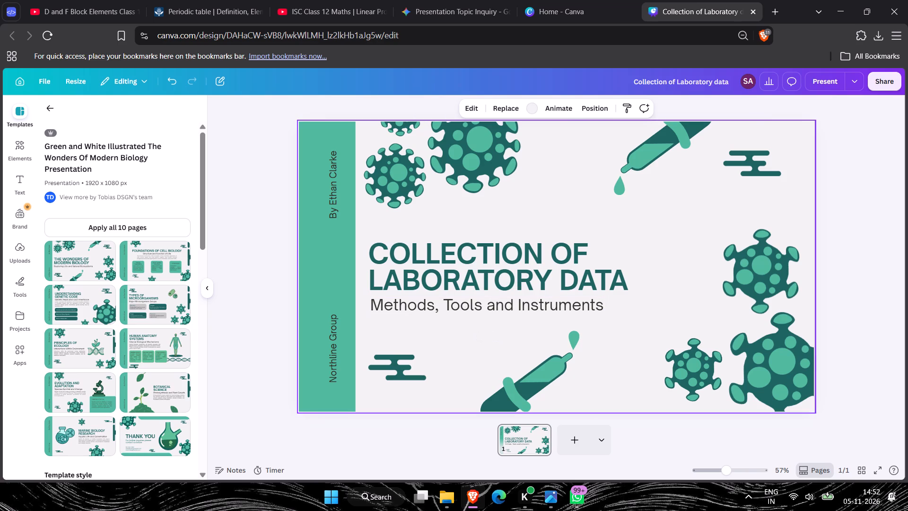
Delete the vertical group name and author texts from the cover slide's green side band.
click(333, 352)
key(Delete)
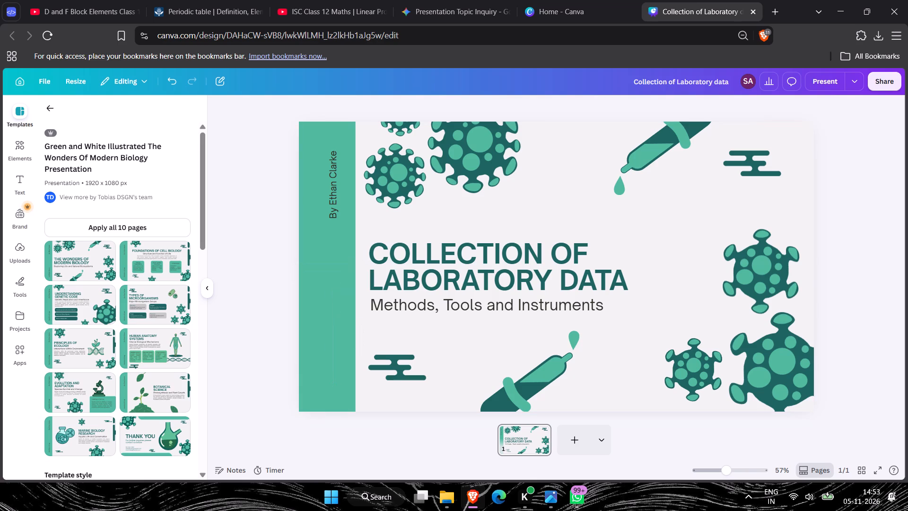
click(334, 209)
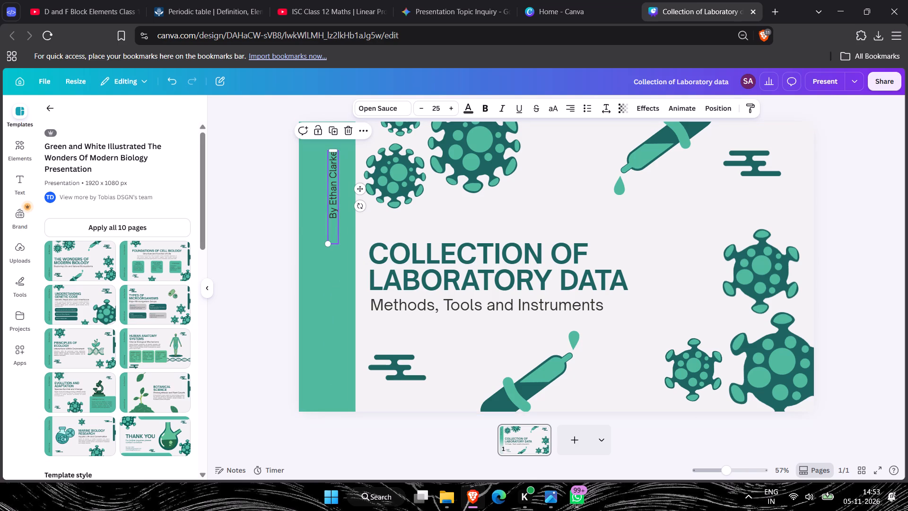
key(Delete)
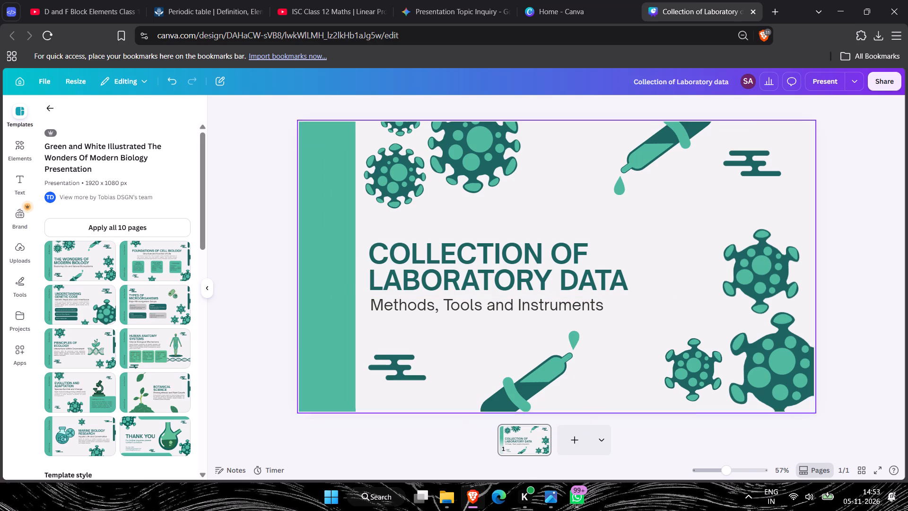
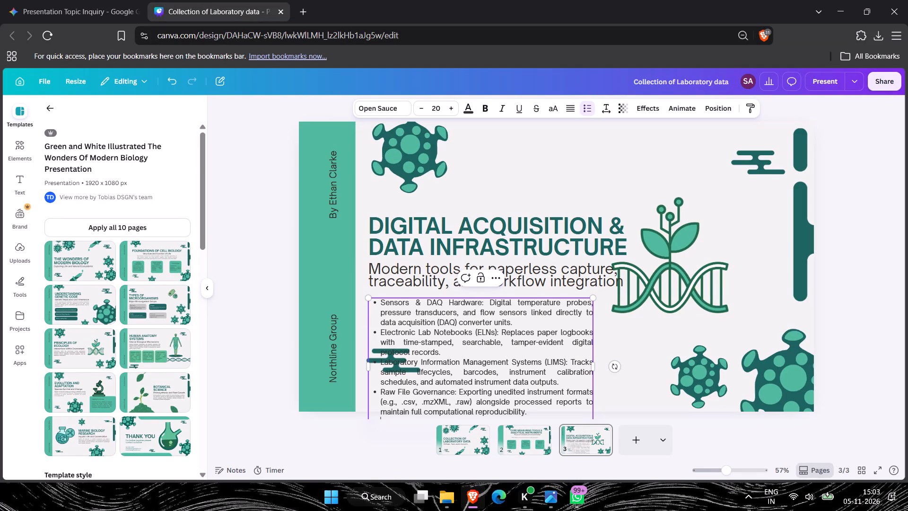
Nudge slide 3's title "Digital Acquisition & Data Infrastructure" straight up until it sits just below the virus illustration.
click(527, 223)
key(Up)
key(Up)
key(Up)
key(Up)
key(Up)
key(Up)
key(Up)
key(Up)
key(Up)
key(Up)
key(Up)
key(Up)
key(Up)
key(Up)
key(Up)
key(Up)
key(Up)
key(Up)
key(Up)
key(Up)
key(Up)
key(Up)
key(Up)
key(Up)
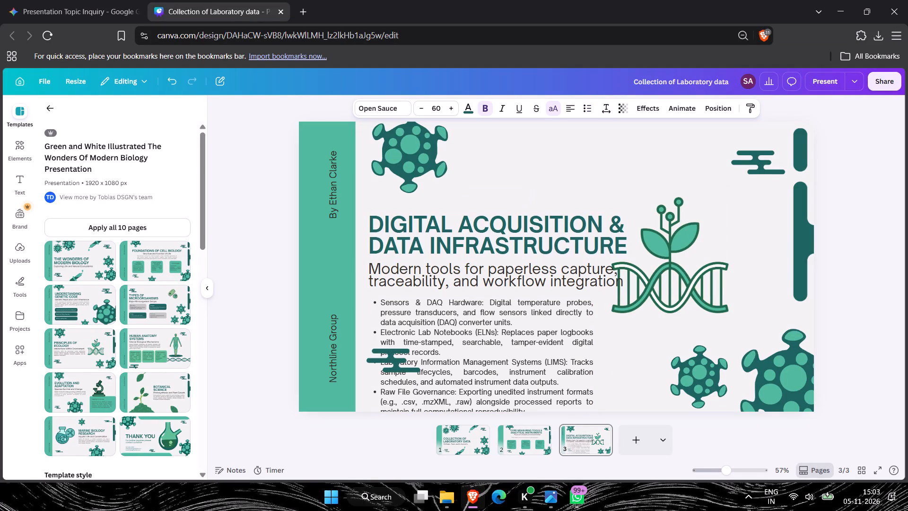
key(Up)
key(Up)
key(Up)
key(Up)
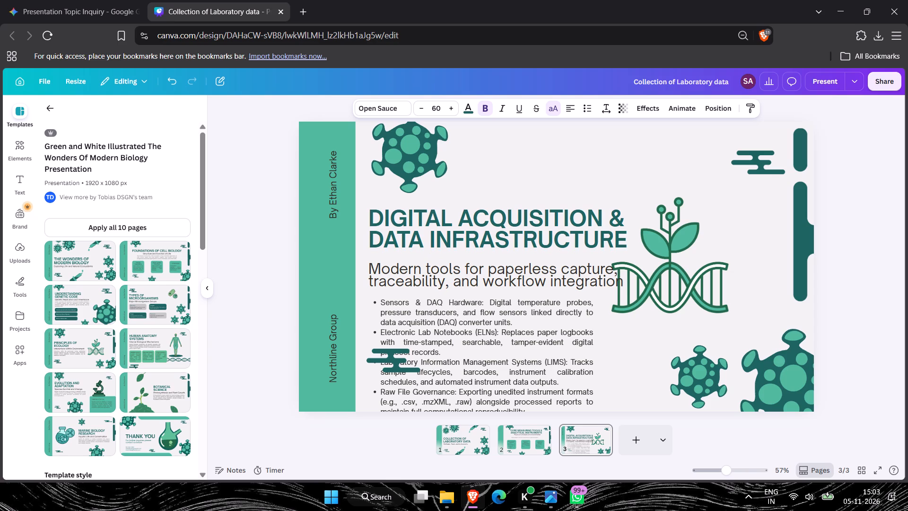
click(494, 236)
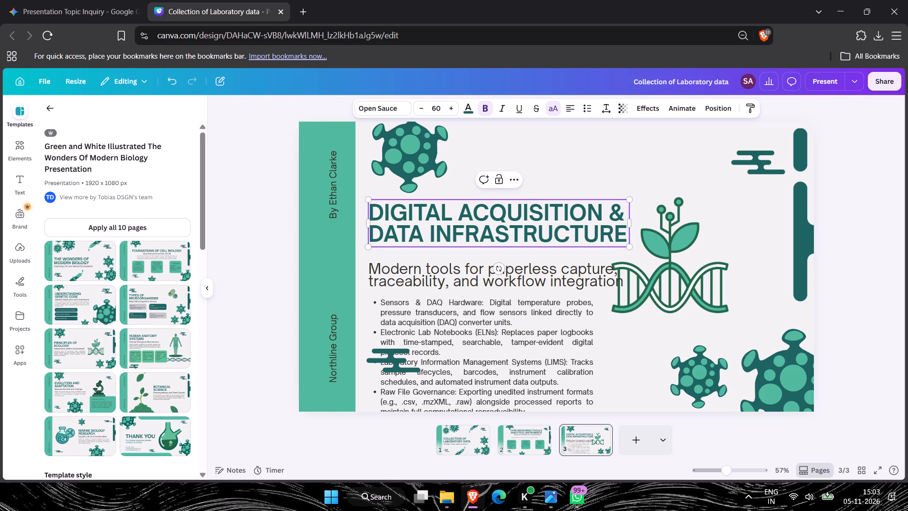
key(Up)
key(Up)
click(362, 255)
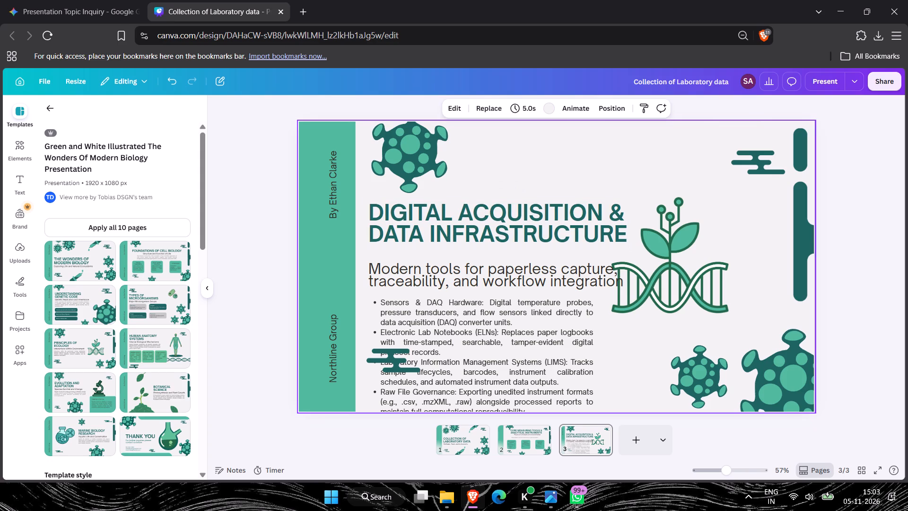
click(387, 241)
key(Up)
key(Up)
key(Up)
key(Up)
key(Up)
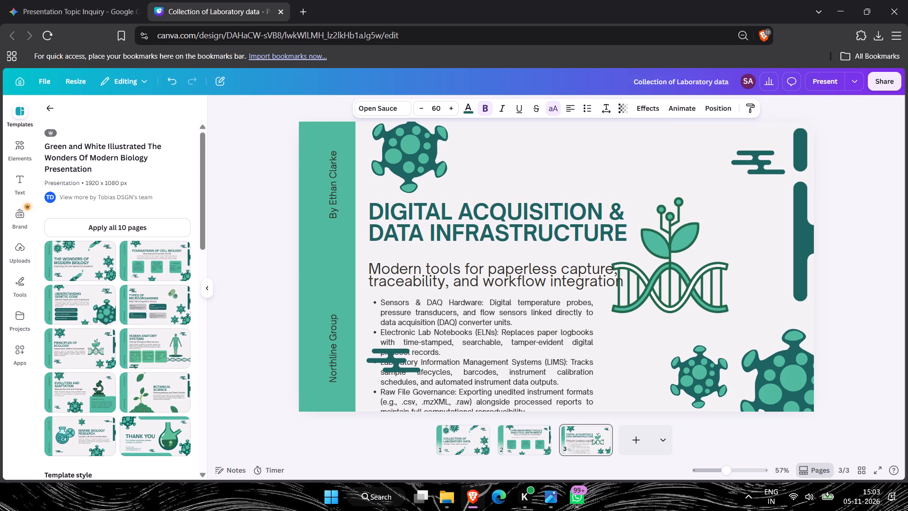
key(Up)
key(Up)
key(Up)
key(Up)
key(Up)
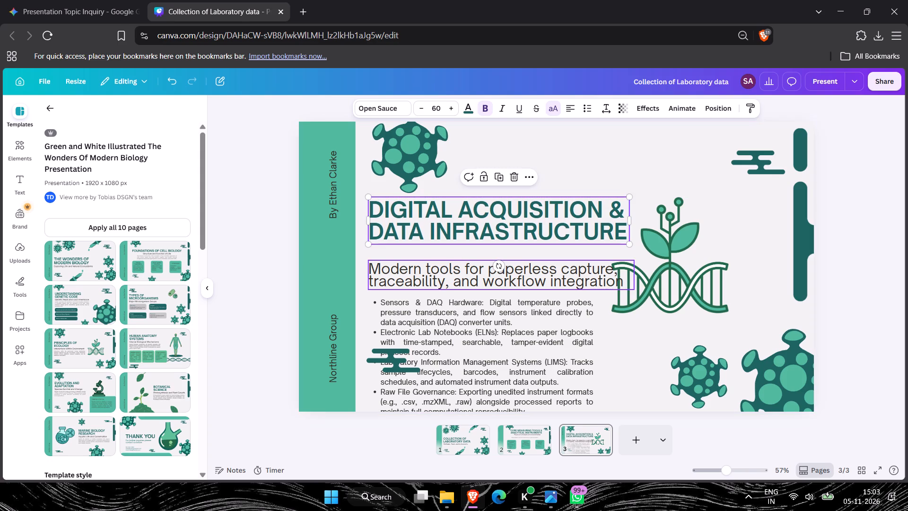
Nudge slide 3's two-line subtitle straight up until it sits close beneath the title.
click(385, 261)
key(Up)
key(Up)
key(Up)
key(Up)
key(Up)
key(Up)
key(Up)
key(Up)
key(Up)
key(Up)
key(Up)
key(Up)
key(Up)
key(Up)
key(Up)
key(Up)
key(Up)
key(Up)
key(Up)
key(Up)
key(Up)
key(Up)
key(Up)
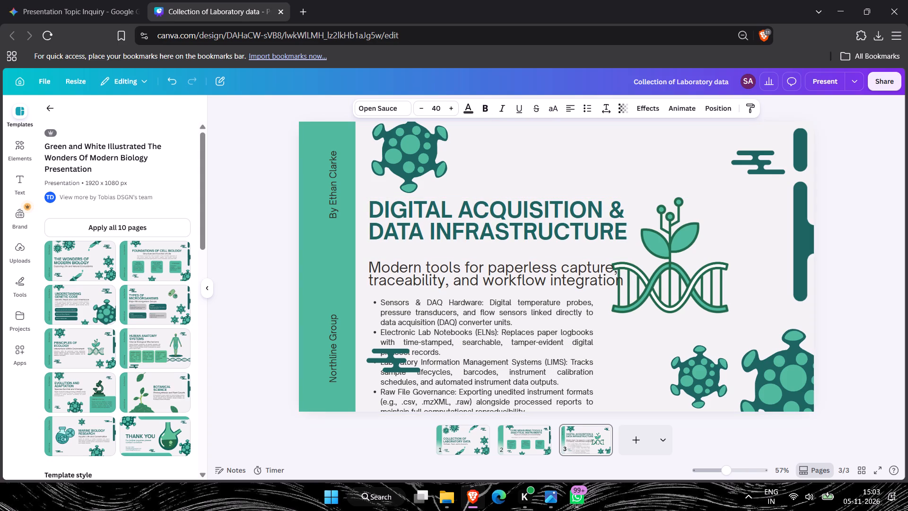
key(Up)
key(Up)
key(Up)
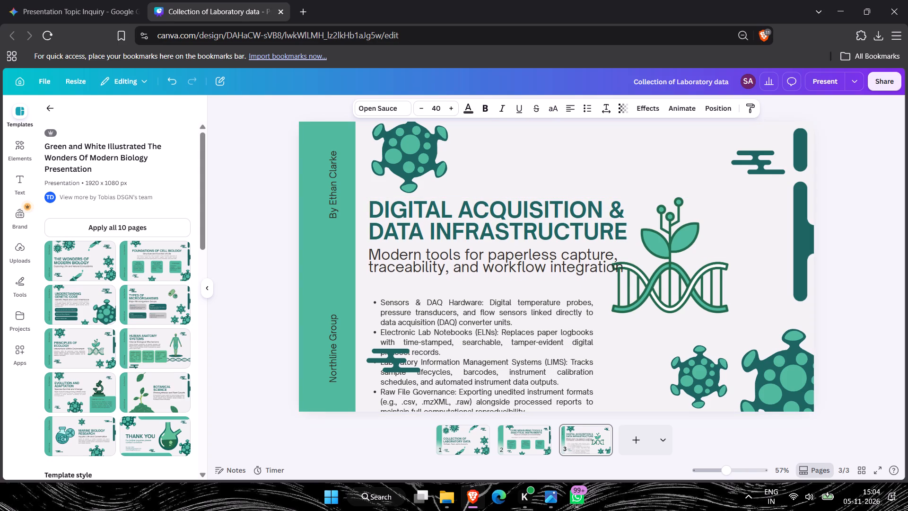
key(Up)
key(Up)
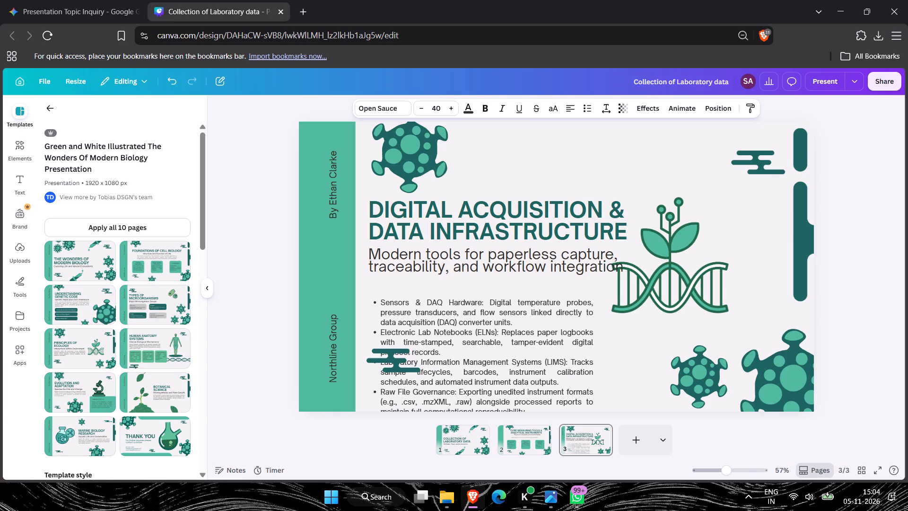
Delete the dark green wavy-line decoration that overlaps slide 3's bulleted body text.
click(382, 355)
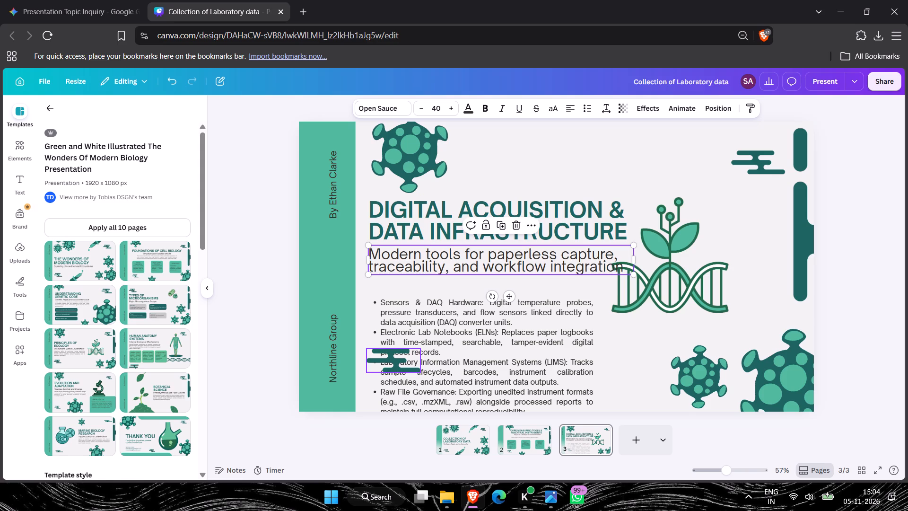
key(Delete)
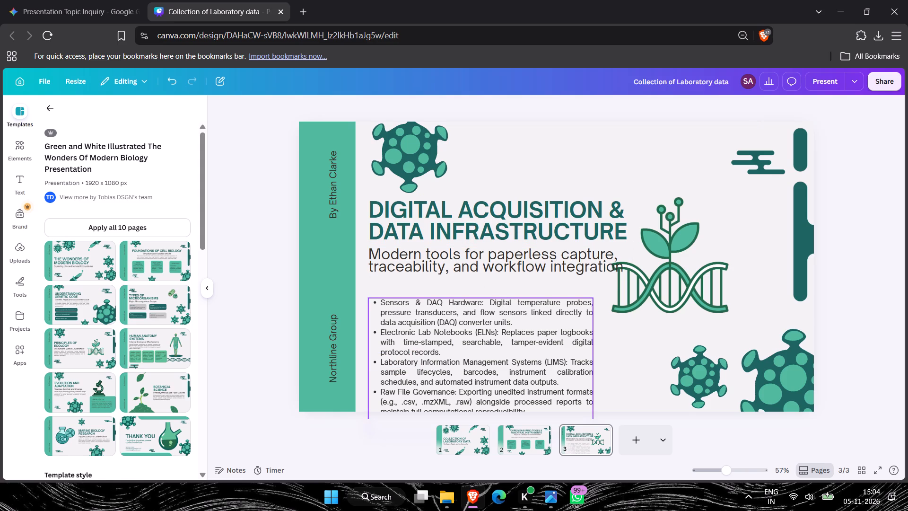
Nudge slide 3's bulleted text box up close beneath the subtitle and slightly left, so all four key points fit on the slide.
click(444, 339)
key(Up)
key(Up)
key(Up)
key(Up)
key(Up)
key(Up)
key(Up)
key(Up)
key(Up)
key(Up)
key(Up)
key(Up)
key(Up)
key(Up)
key(Up)
key(Up)
key(Up)
key(Up)
key(Up)
key(Up)
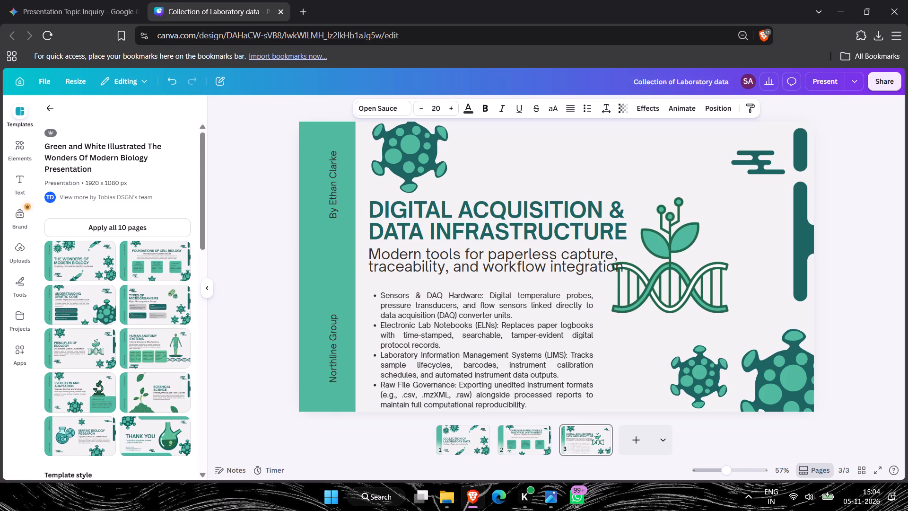
key(Up)
key(Up)
key(Up)
key(Up)
key(Up)
key(Up)
key(Up)
key(Up)
key(Up)
key(Up)
key(Up)
key(Up)
key(Up)
key(Up)
key(Up)
key(Up)
key(Up)
key(Up)
key(Up)
key(Up)
key(Up)
key(Up)
key(Up)
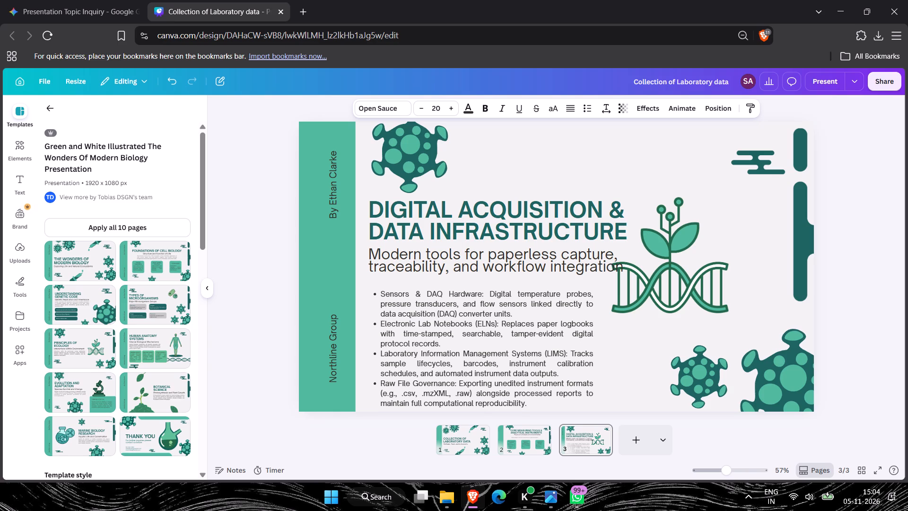
key(Up)
key(Up)
key(Up)
key(Up)
key(Up)
key(Up)
key(Left)
key(Left)
key(Left)
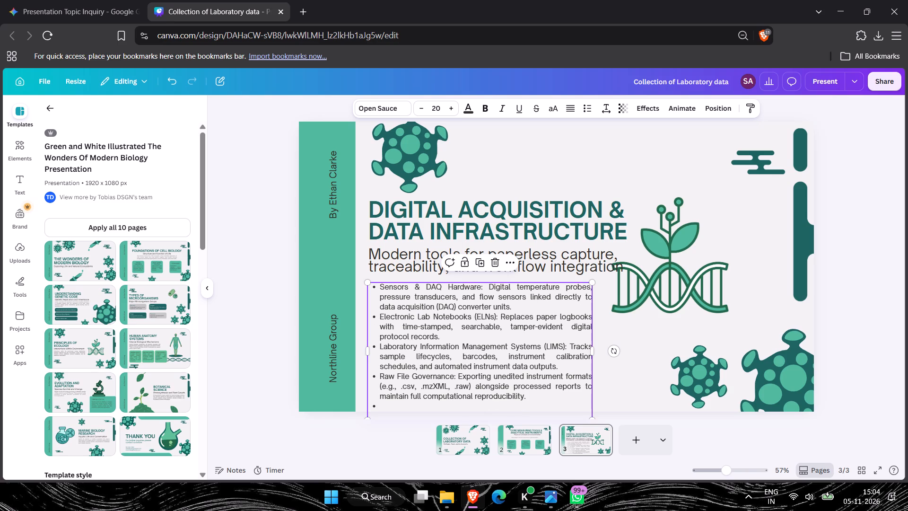
Remove the empty last bullet from slide 3's body text.
click(381, 406)
click(397, 403)
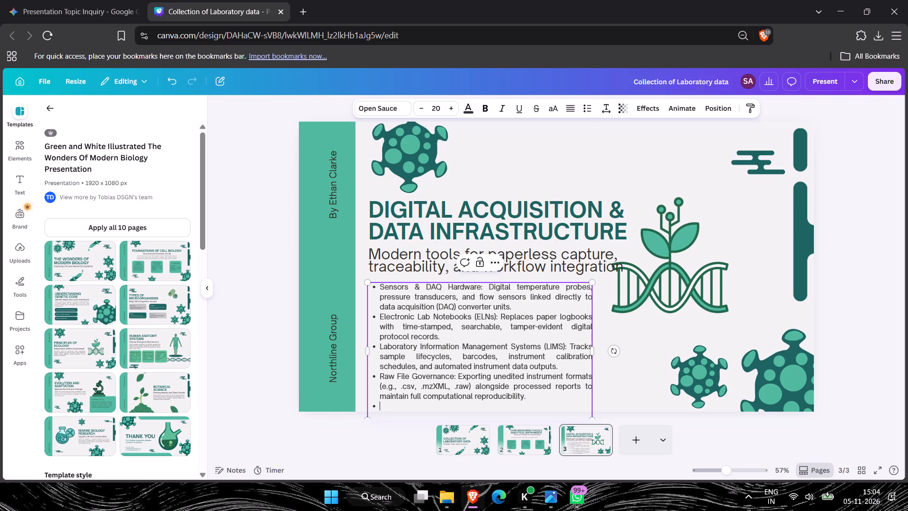
key(BackSpace)
Widen slide 3's bulleted text box on its right side up to the edge of the DNA illustration.
drag(594, 348, 615, 347)
click(663, 330)
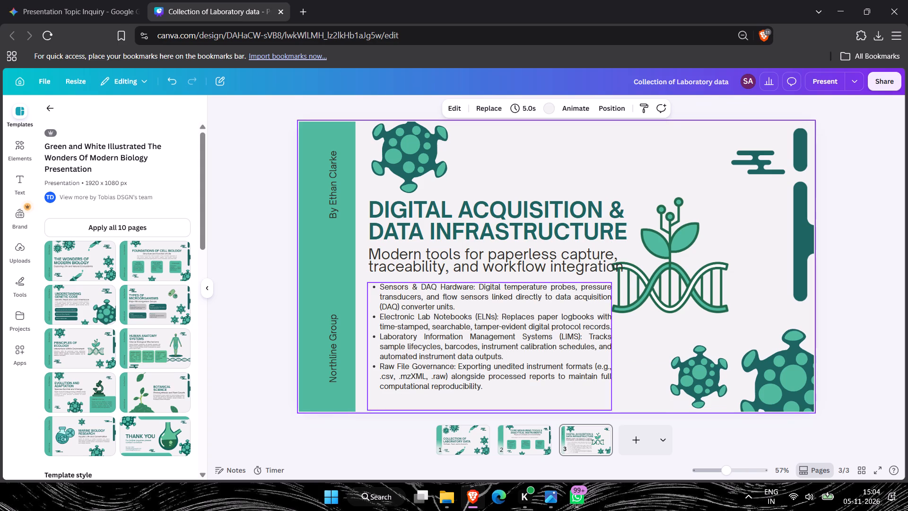
Delete the vertical "Northline Group" and presenter name labels from slide 3's green side band.
ctrl+click(332, 190)
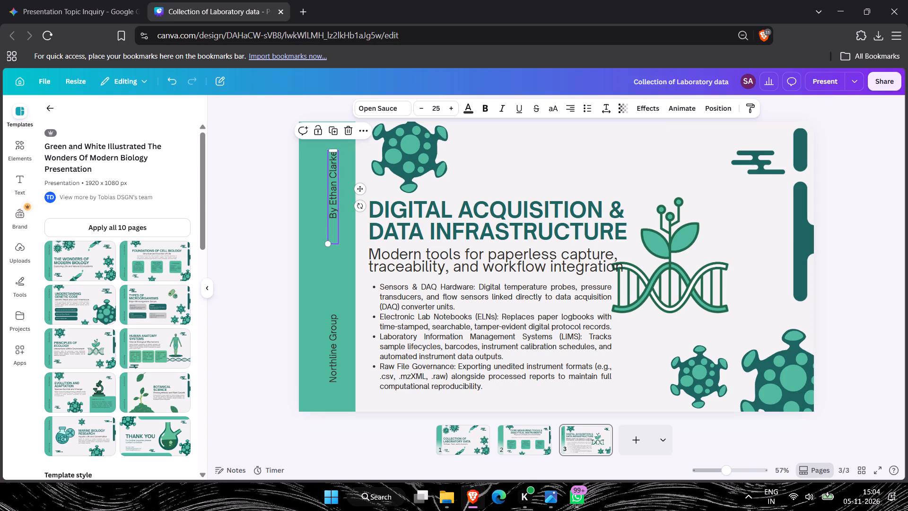
ctrl+click(330, 324)
key(Delete)
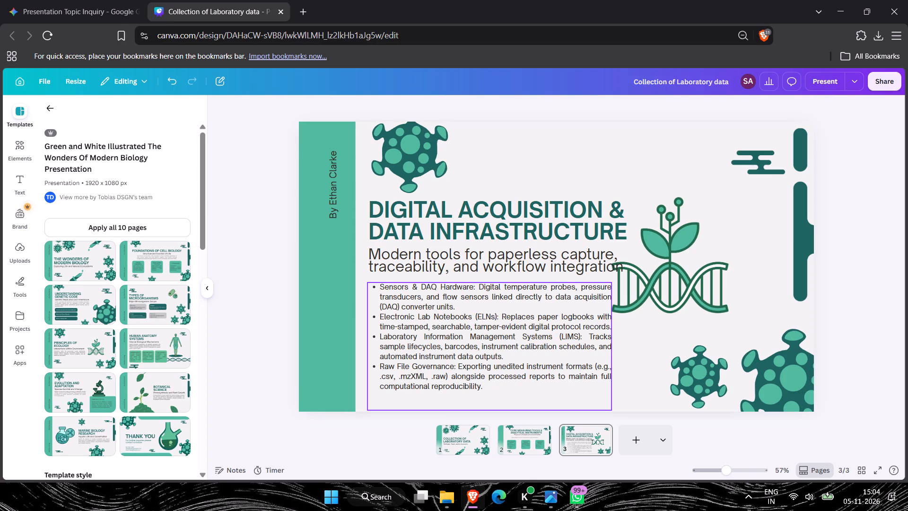
click(337, 203)
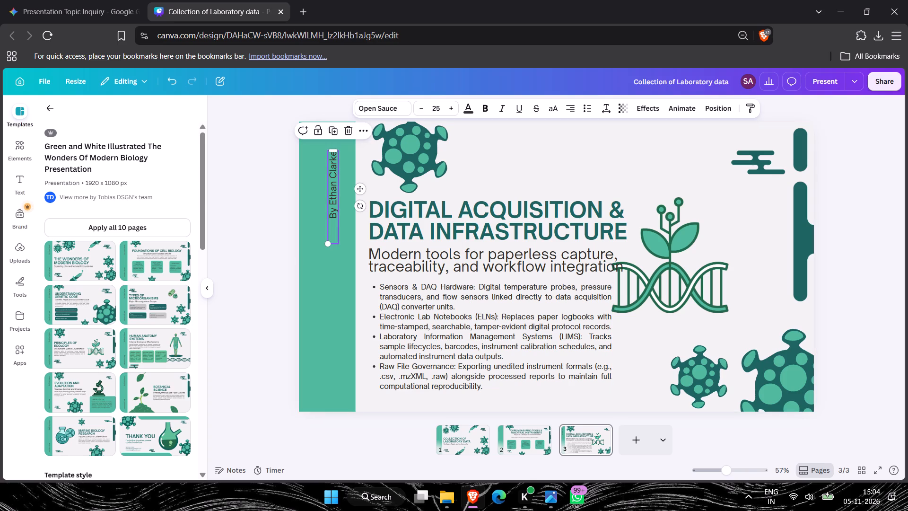
key(Delete)
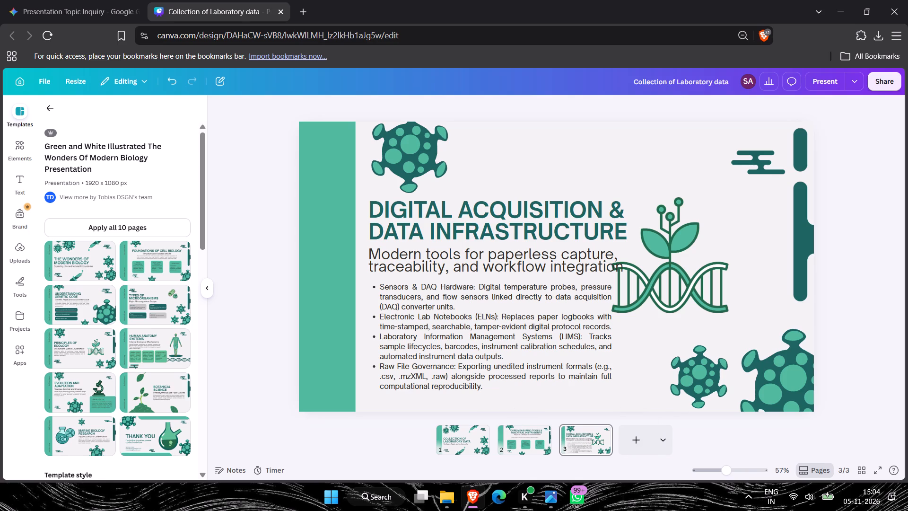
Add a new page after slide 3.
click(629, 437)
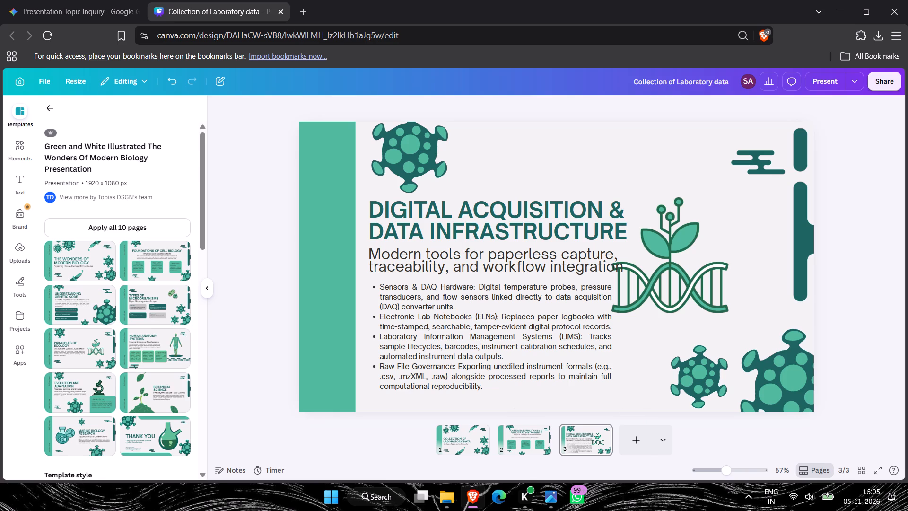
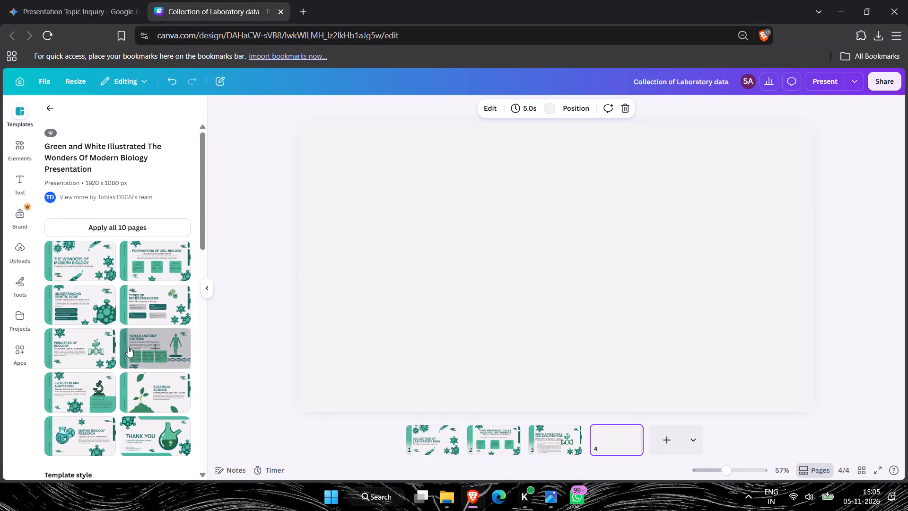
Apply the template's "Evolution and Adaptation" microscope layout to the blank page 4.
click(108, 376)
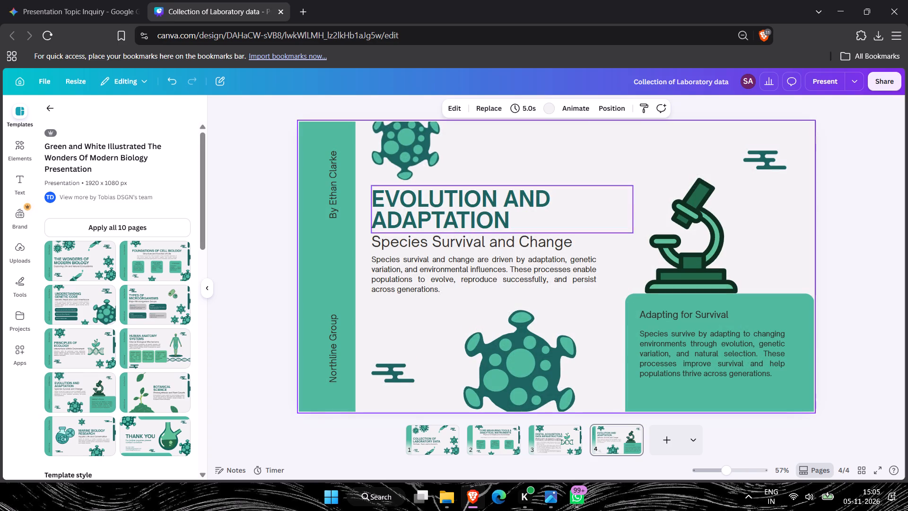
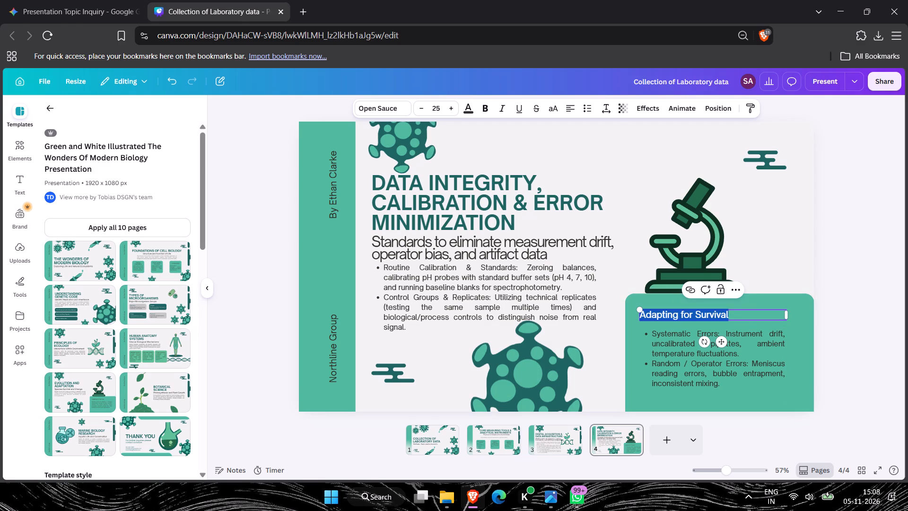
key(shift+i)
text(den)
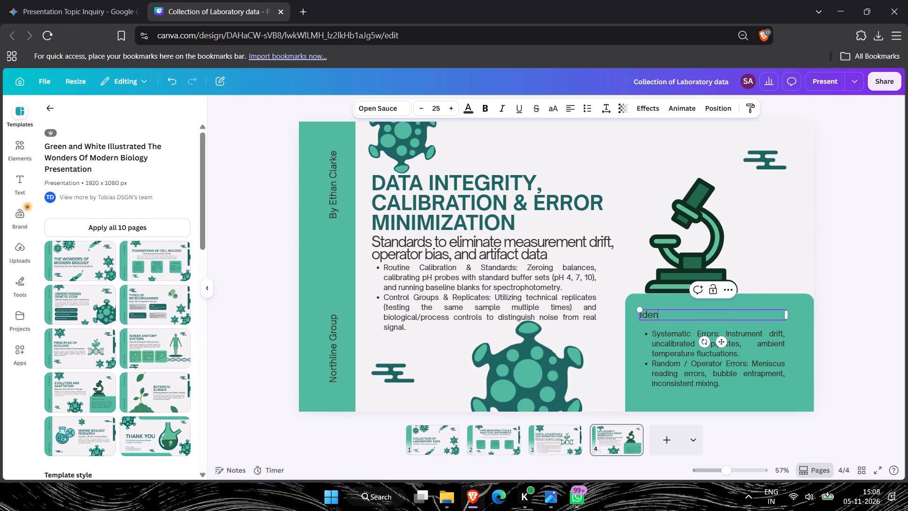
text(tifying)
key(space)
text(Sources o)
text(f)
key(space)
key(shift+e)
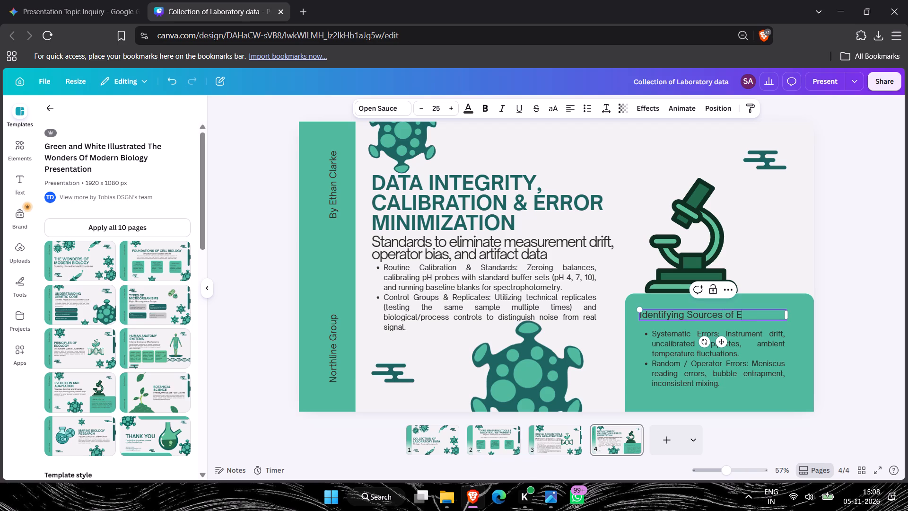
text(rror)
click(858, 302)
click(865, 231)
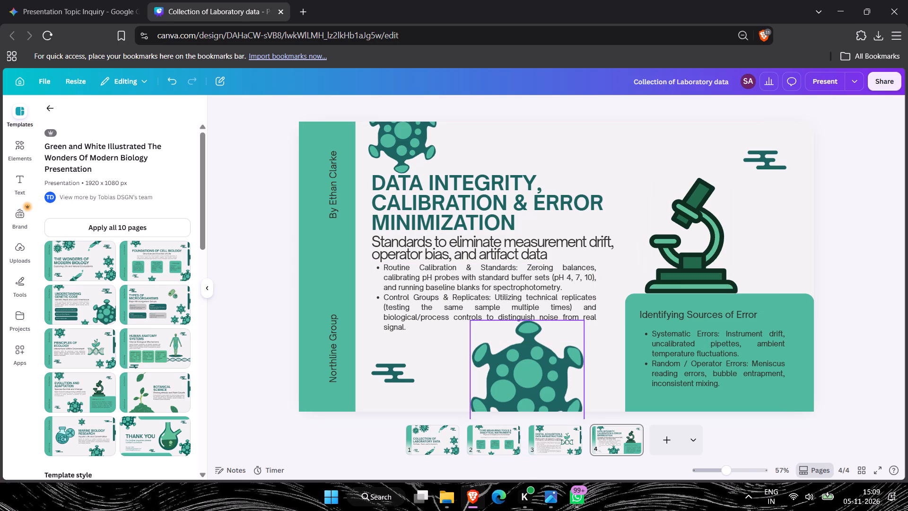
Compare with slide 3, and delete the vertical author name and "Northline Group" labels from slide 4's green side band.
click(549, 433)
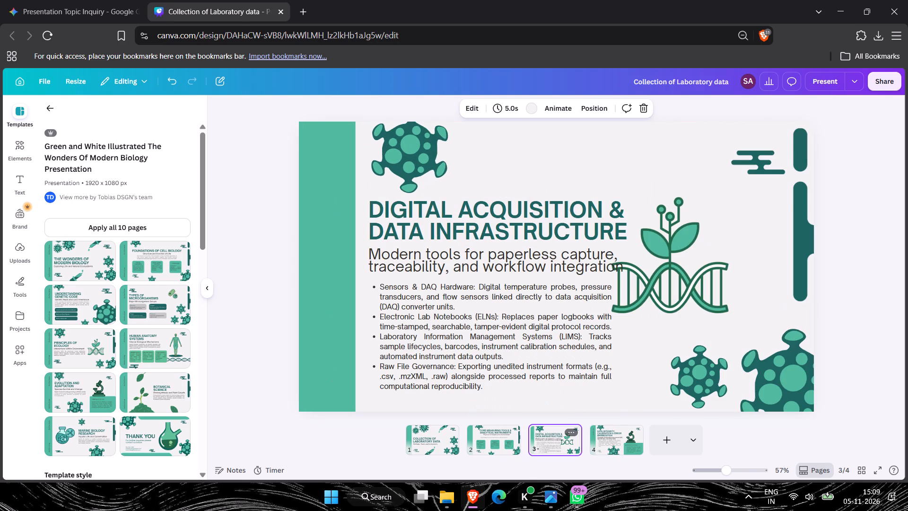
click(603, 432)
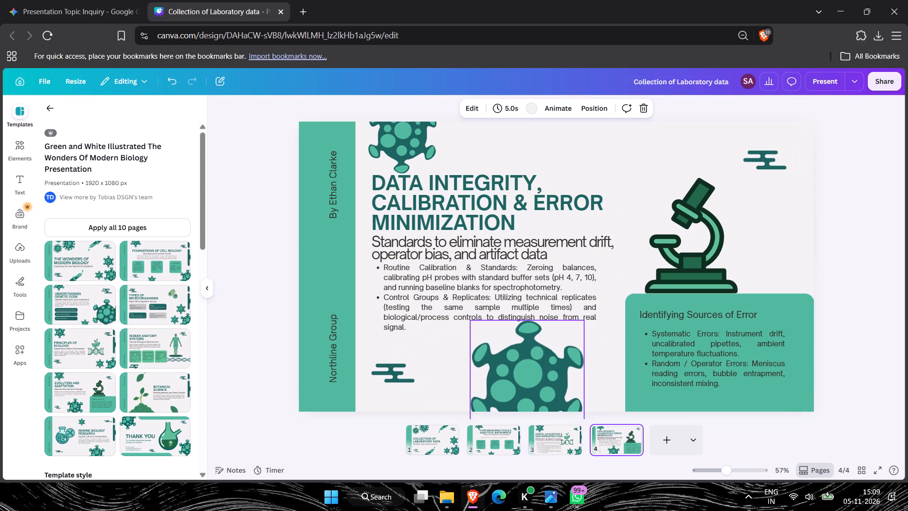
click(333, 204)
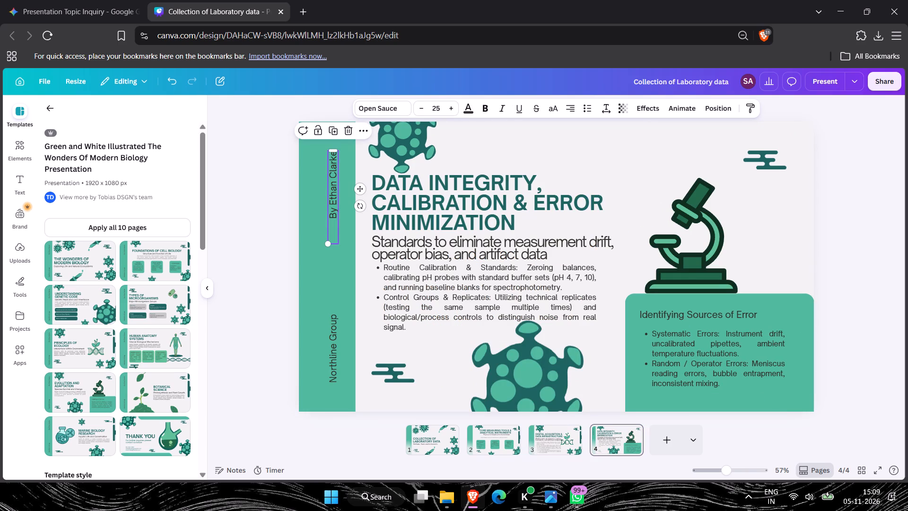
key(Delete)
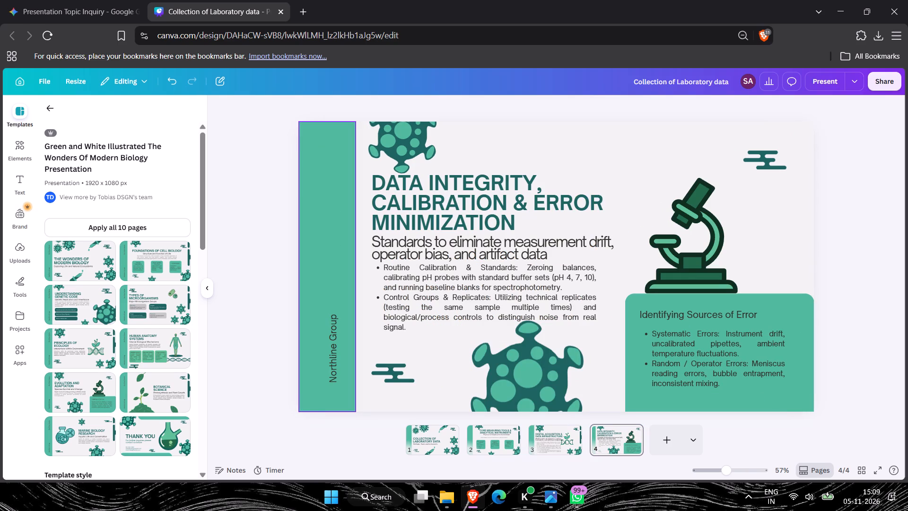
click(329, 326)
key(Delete)
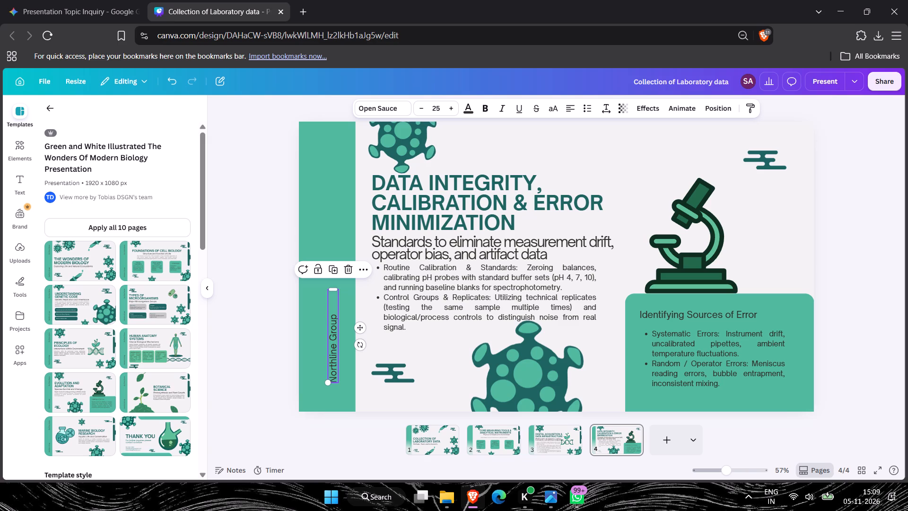
Download all pages of the Collection of Laboratory data presentation as a PPTX file.
click(850, 79)
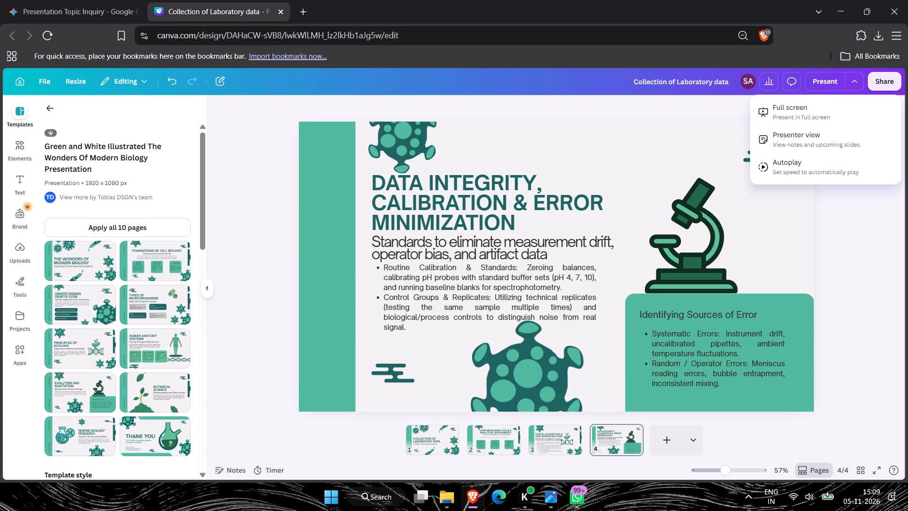
click(896, 82)
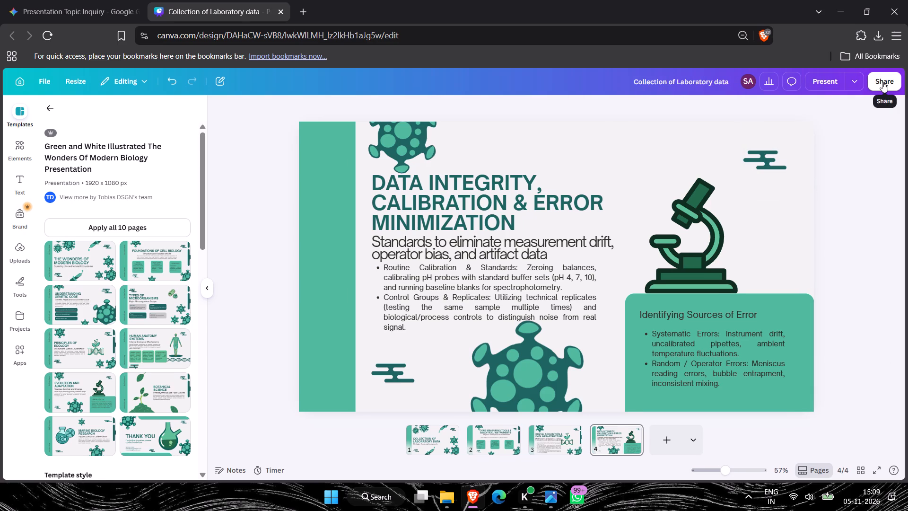
click(882, 82)
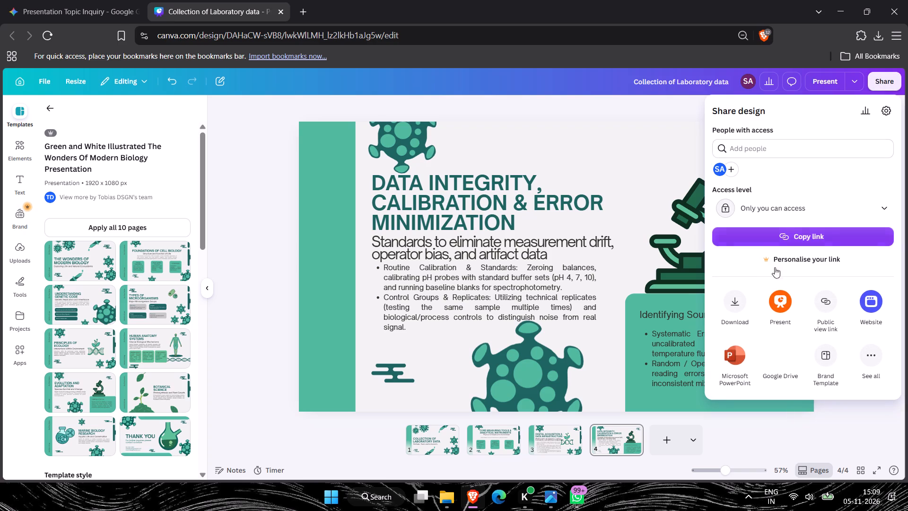
click(744, 305)
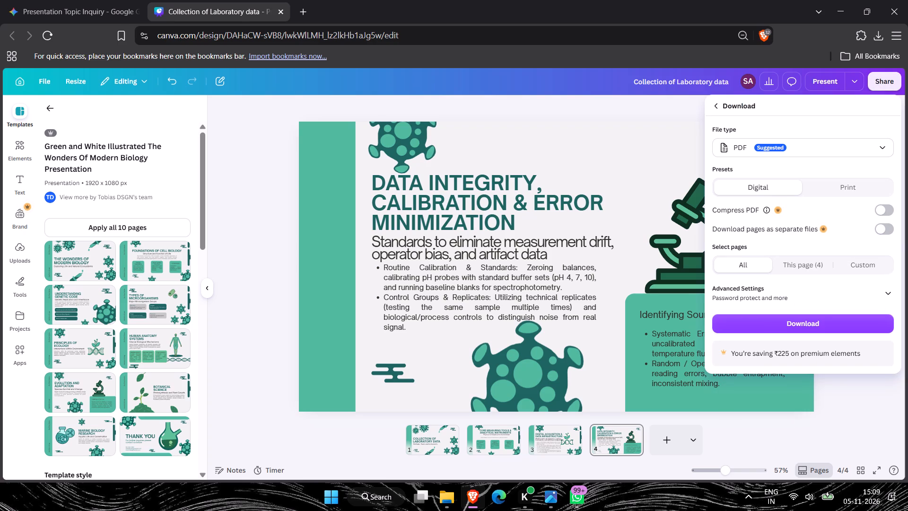
click(772, 146)
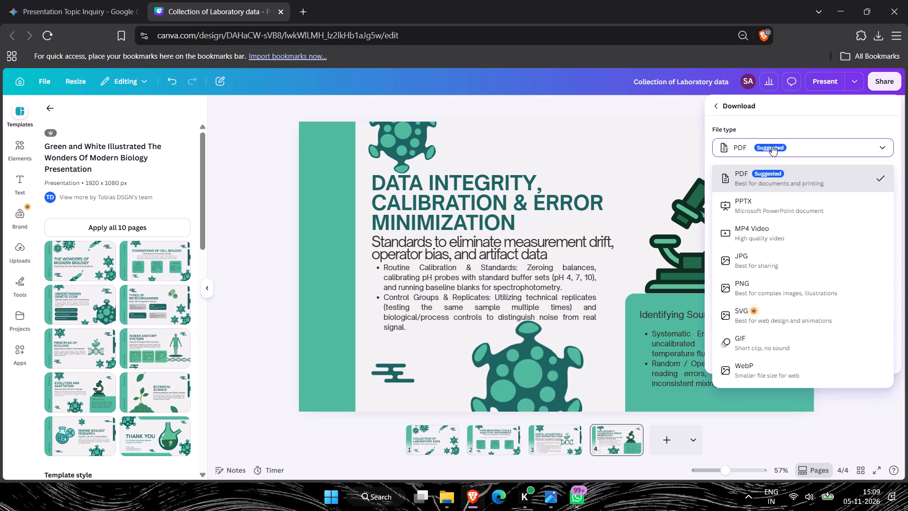
click(751, 193)
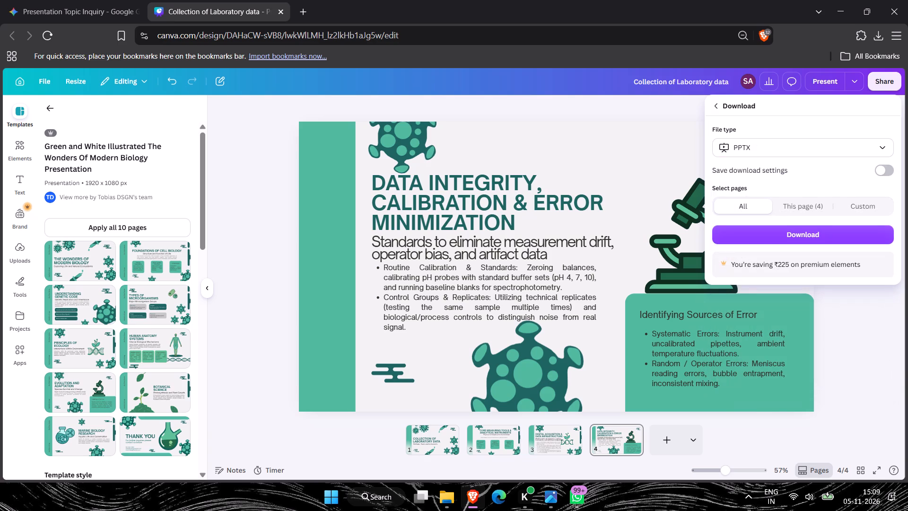
click(780, 229)
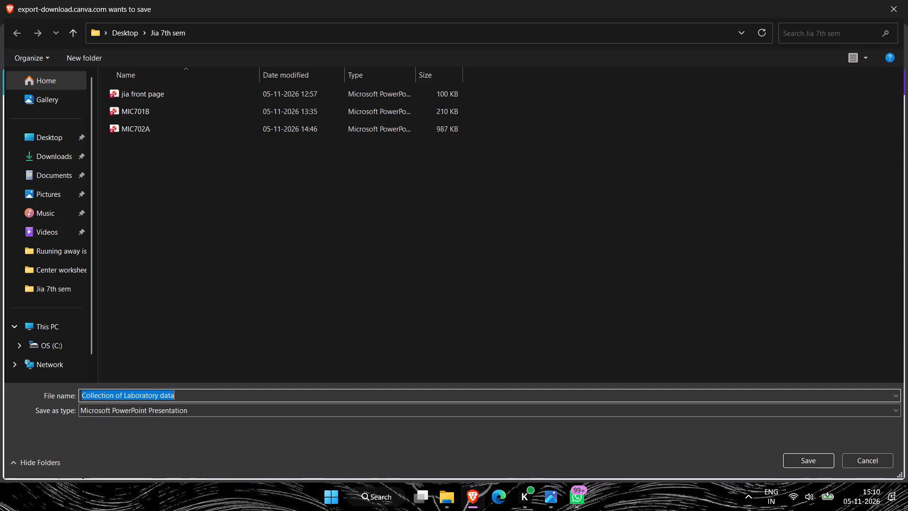
Switch to Photos and check the assignment topic list and the semester enrollment sheet for the Research Methodology paper code.
click(551, 486)
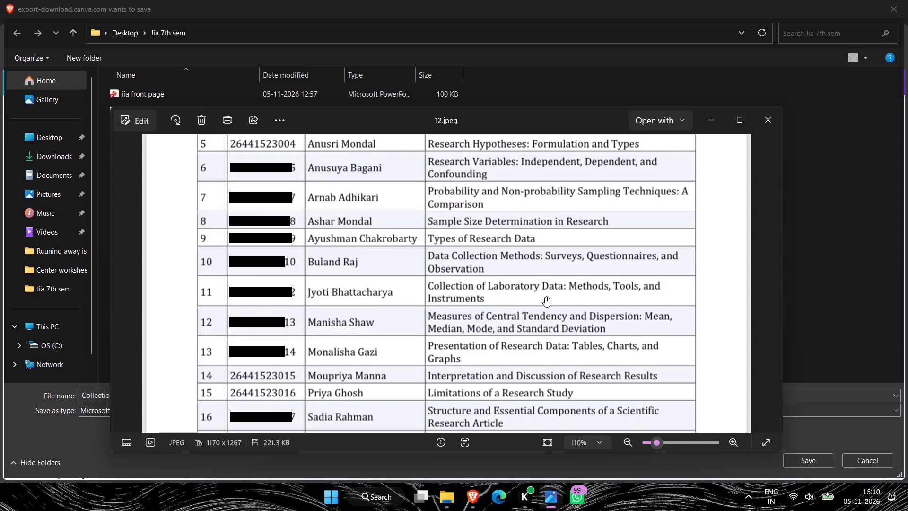
ctrl+scroll(545, 297, down, 4)
drag(545, 297, 538, 431)
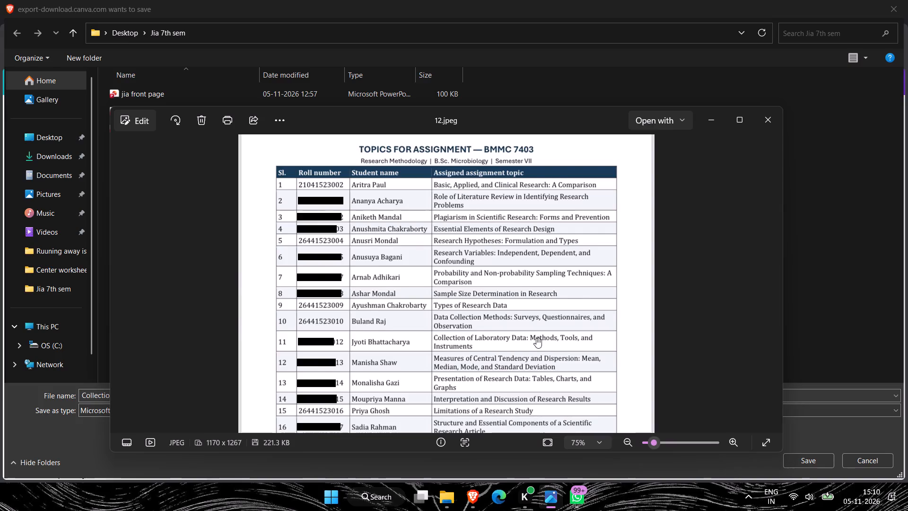
key(Right)
key(Right)
key(Right)
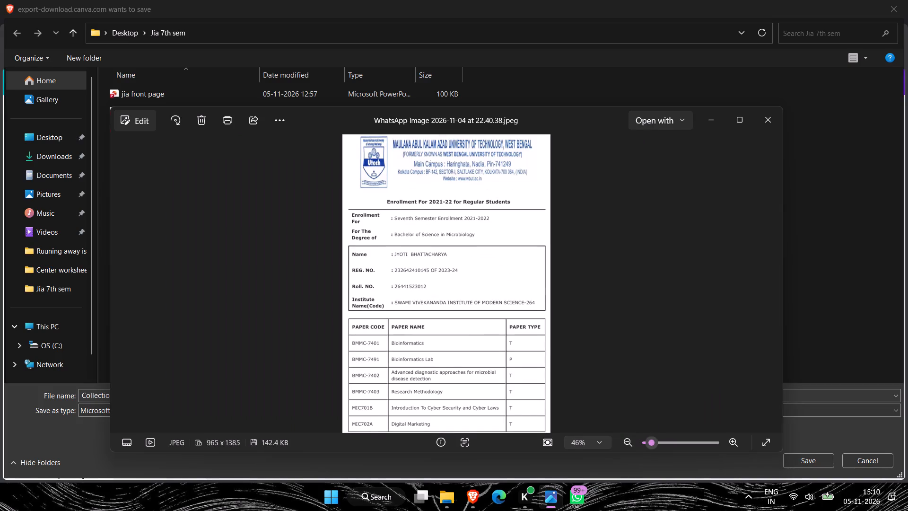
scroll(536, 338, up, 2)
drag(536, 338, 543, 297)
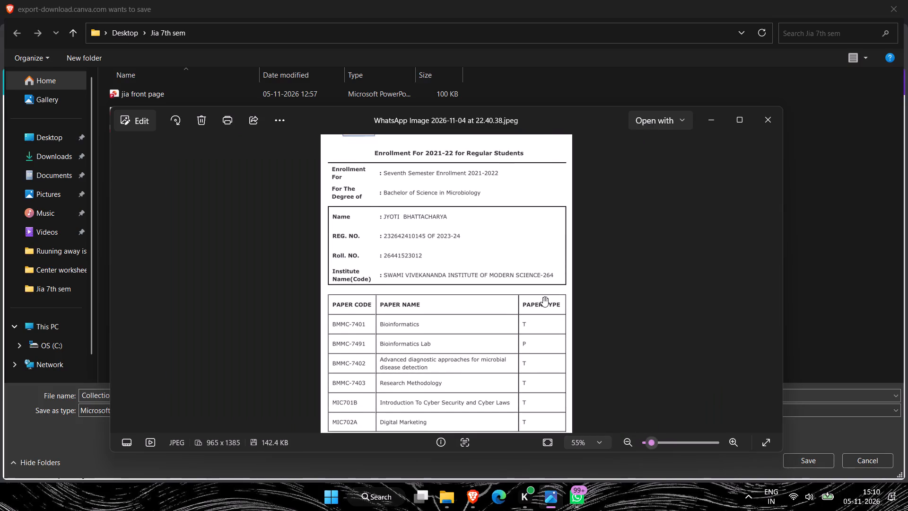
key(alt+Tab)
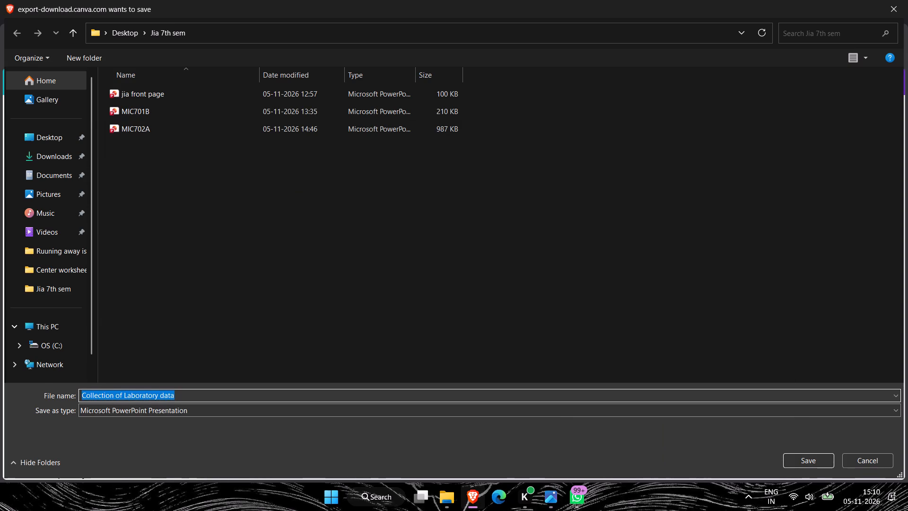
Save the exported PowerPoint in the Jia 7th sem folder under the name BMMC-7403, and dismiss Canva's download notice.
key(BackSpace)
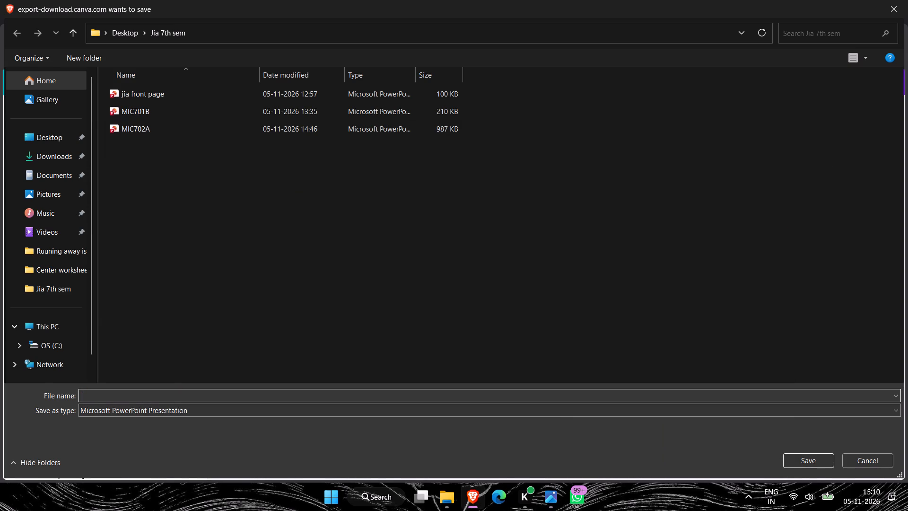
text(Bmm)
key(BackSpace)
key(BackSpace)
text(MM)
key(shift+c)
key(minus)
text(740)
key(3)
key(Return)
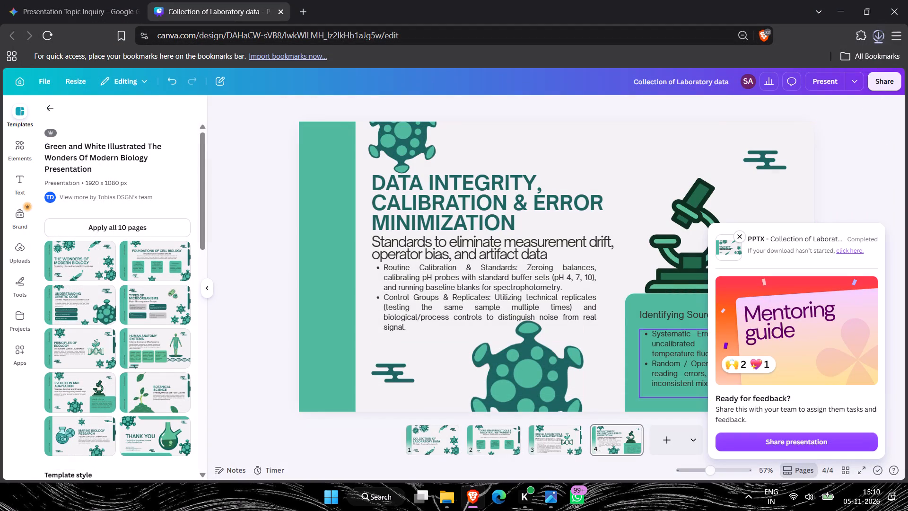
click(742, 237)
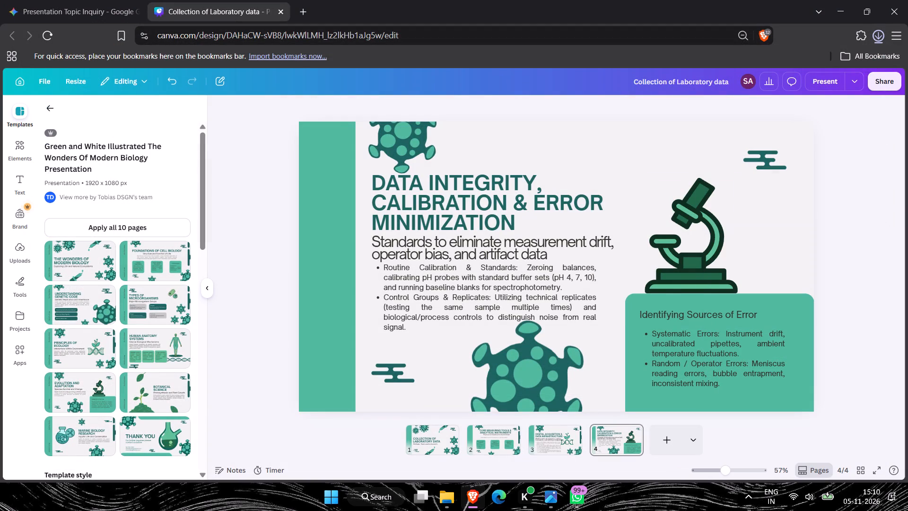
Switch to File Explorer and check the desktop semester folder for the downloaded presentation.
click(437, 508)
click(304, 321)
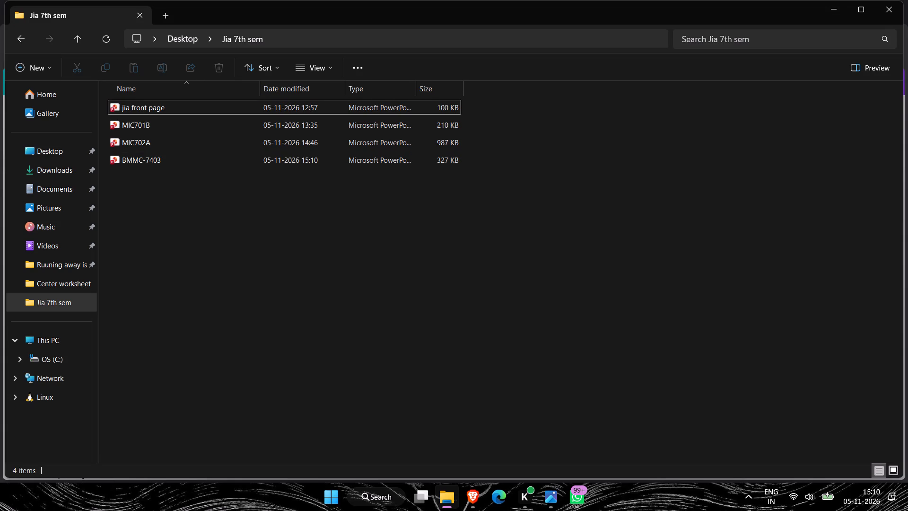
Return to Canva in the browser, add a fifth slide after slide 4 and apply the template's "Thank You" page to it.
click(480, 492)
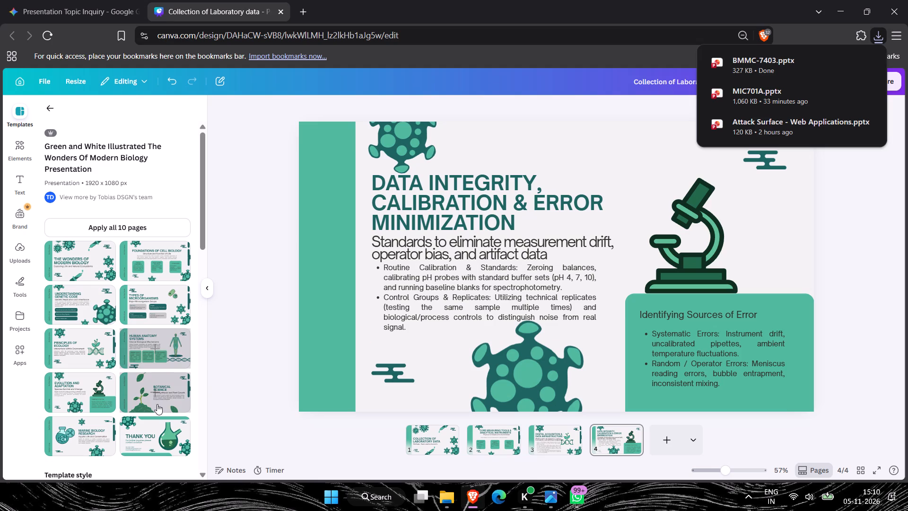
click(662, 436)
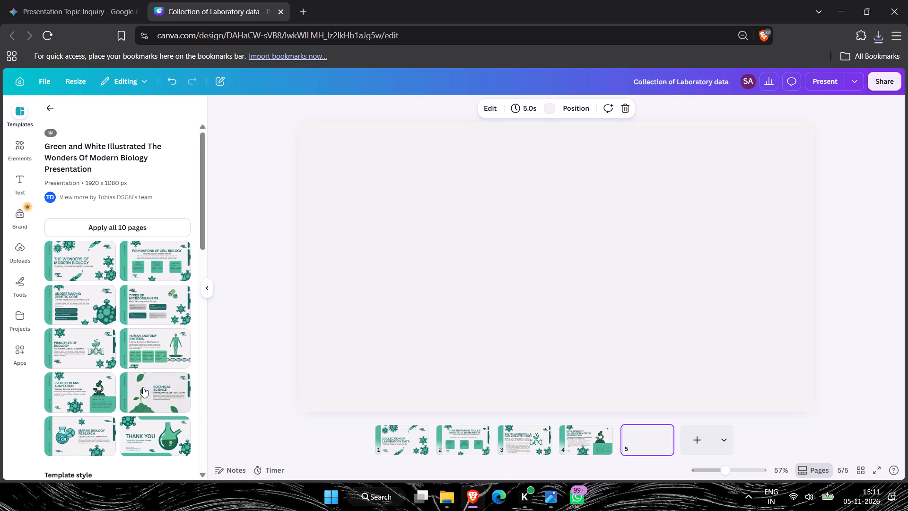
click(130, 429)
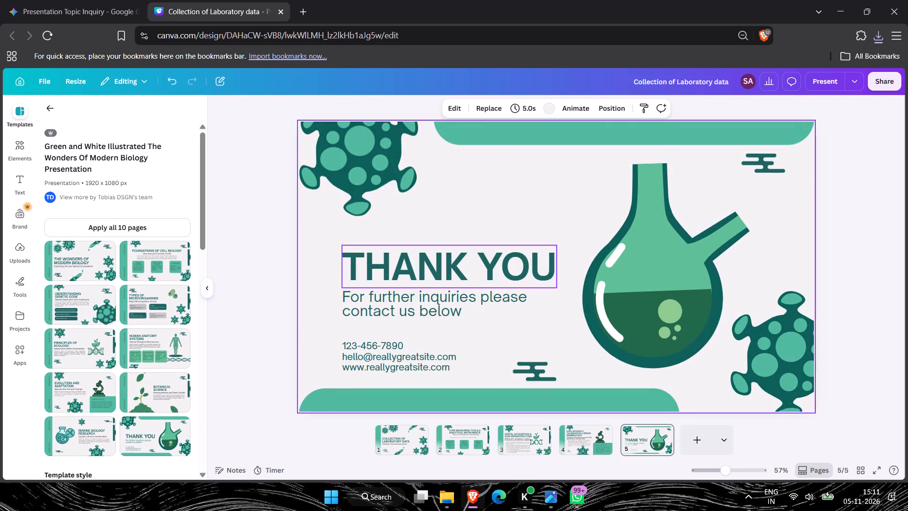
click(306, 241)
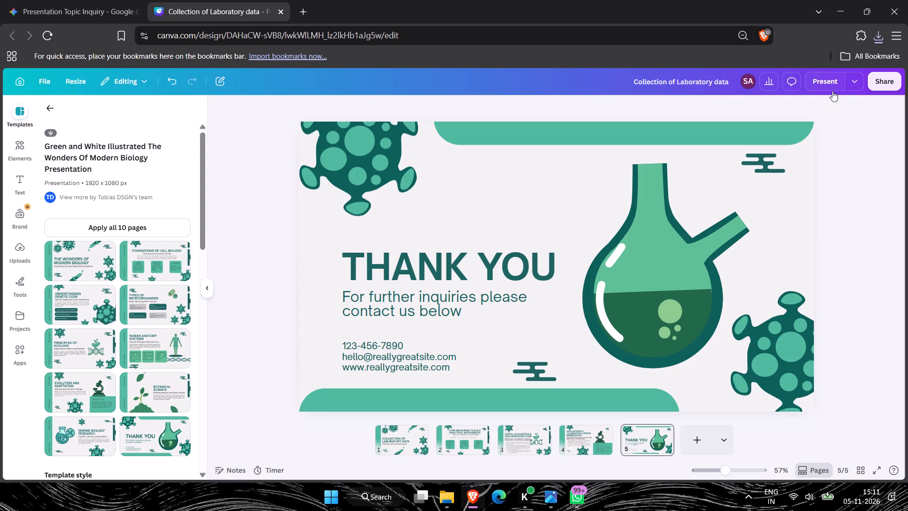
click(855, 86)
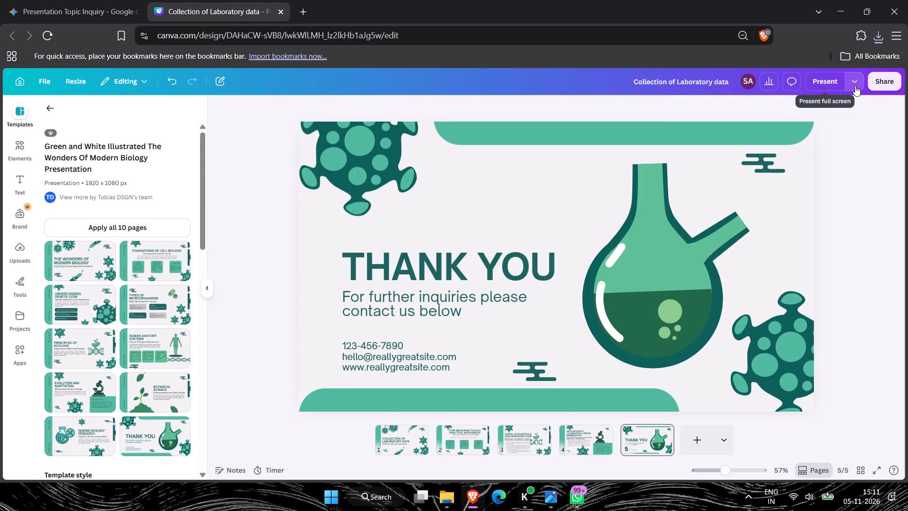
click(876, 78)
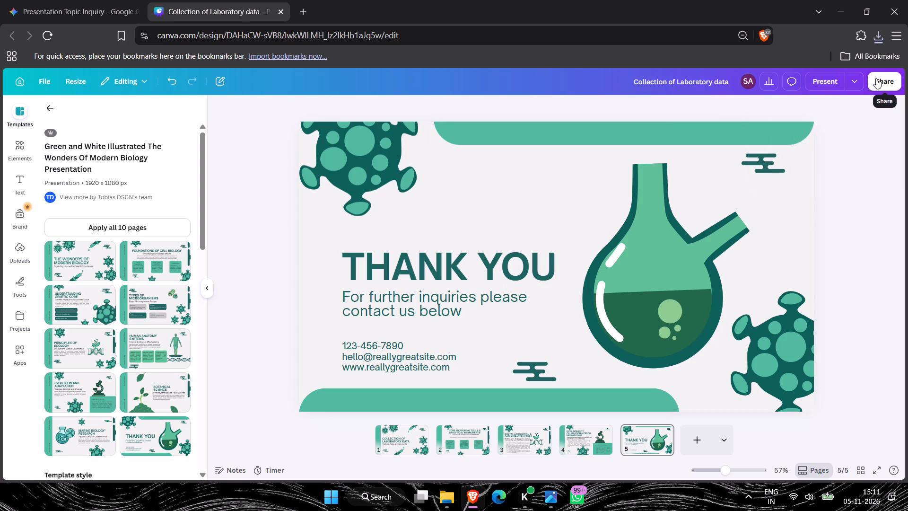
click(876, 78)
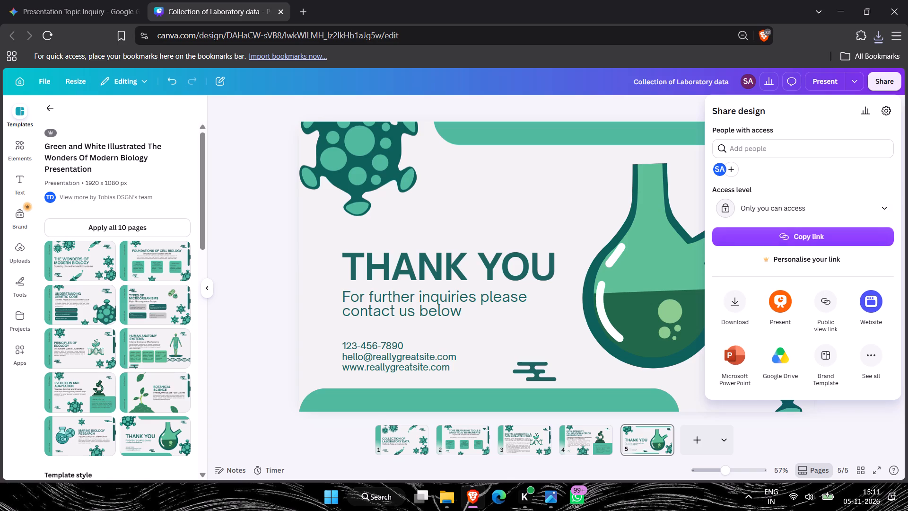
Delete the inquiry subtitle and the placeholder phone, email and website lines from the Thank You slide, keeping only its heading.
click(433, 310)
click(433, 310)
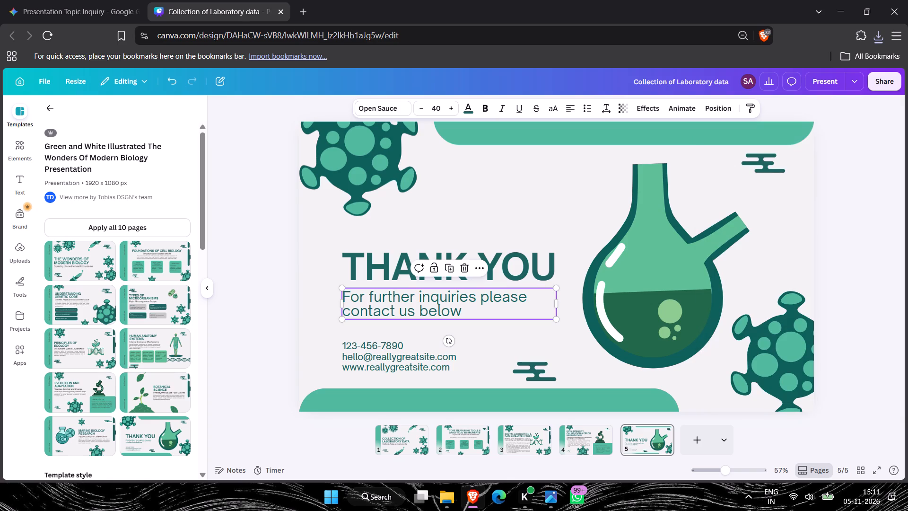
key(Delete)
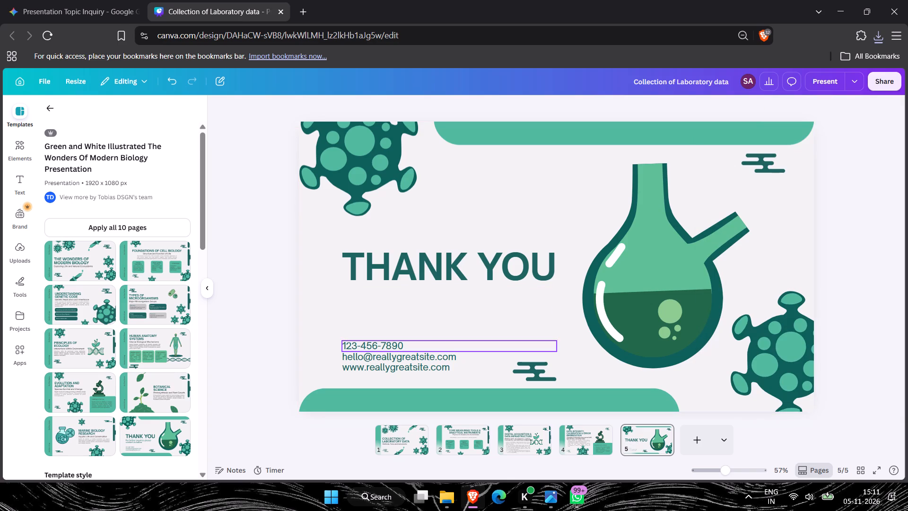
click(395, 346)
key(Delete)
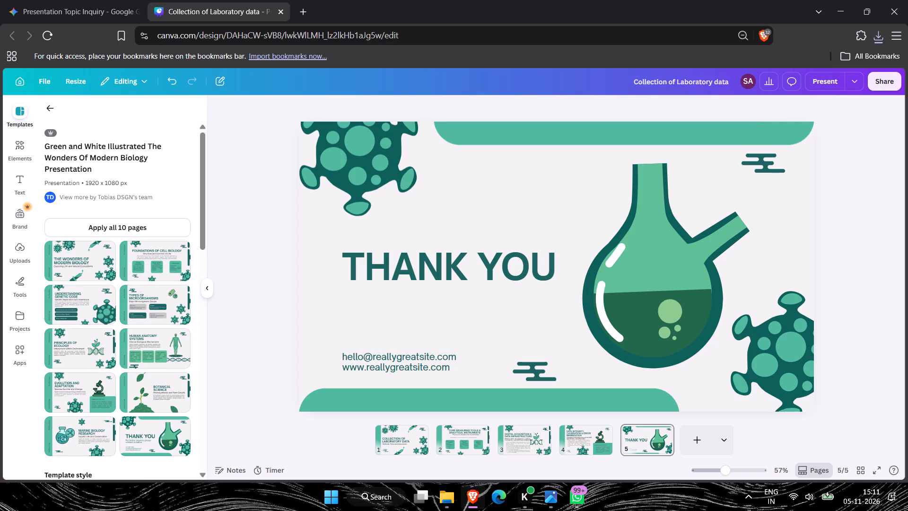
shift+click(393, 366)
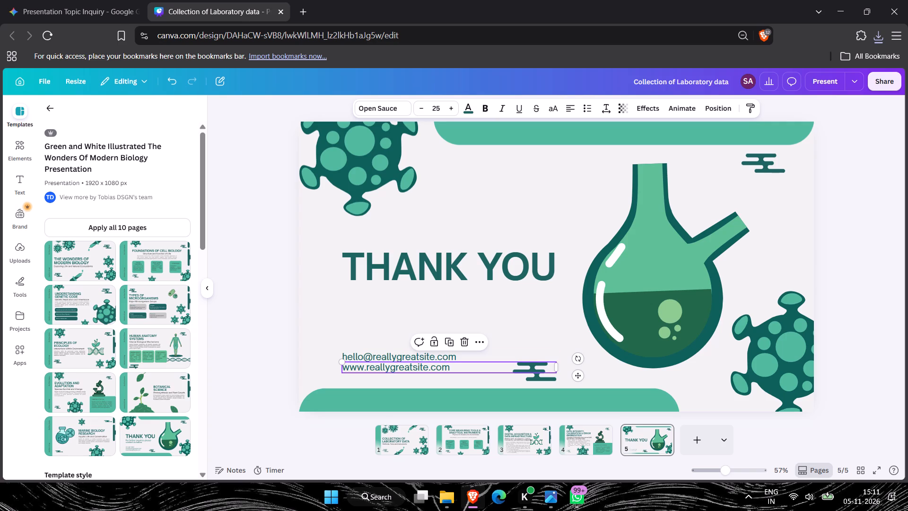
shift+click(402, 359)
key(Delete)
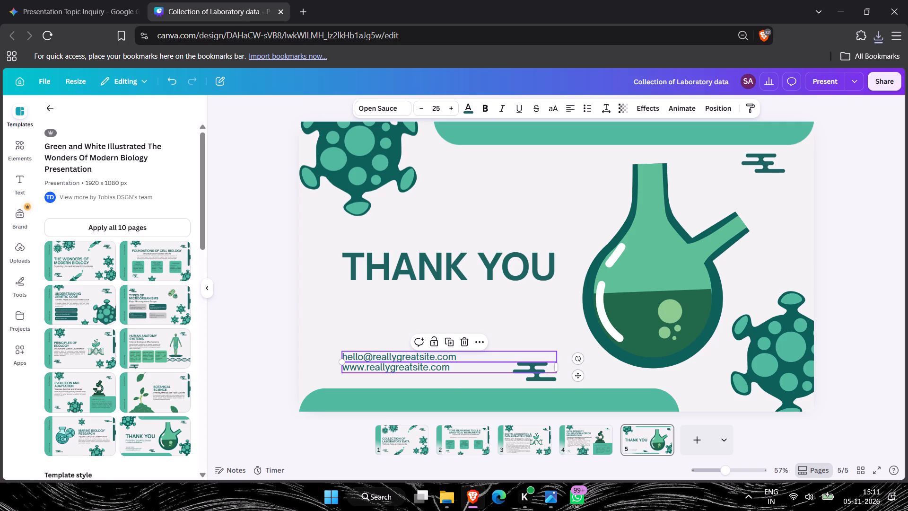
key(Delete)
key(Delete)
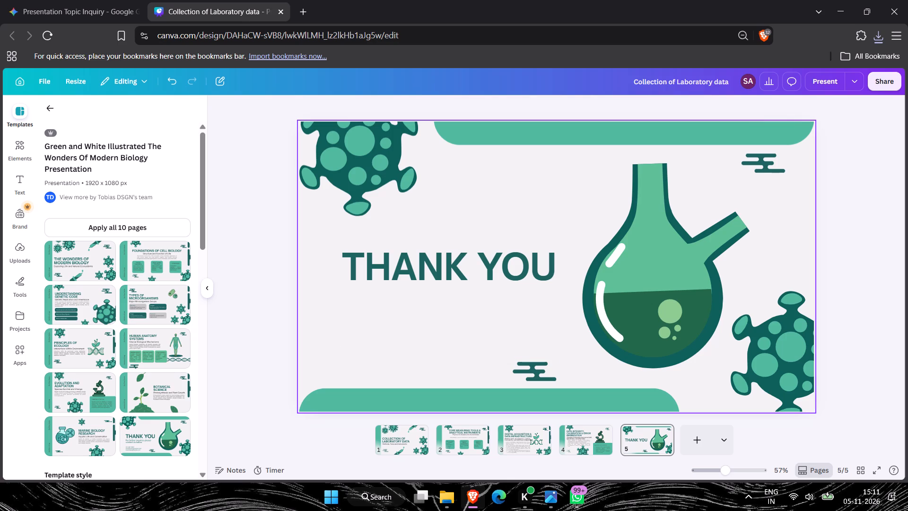
Download the presentation as a PPTX named BMMC-7403 into the desktop semester folder, replacing the existing file.
click(881, 78)
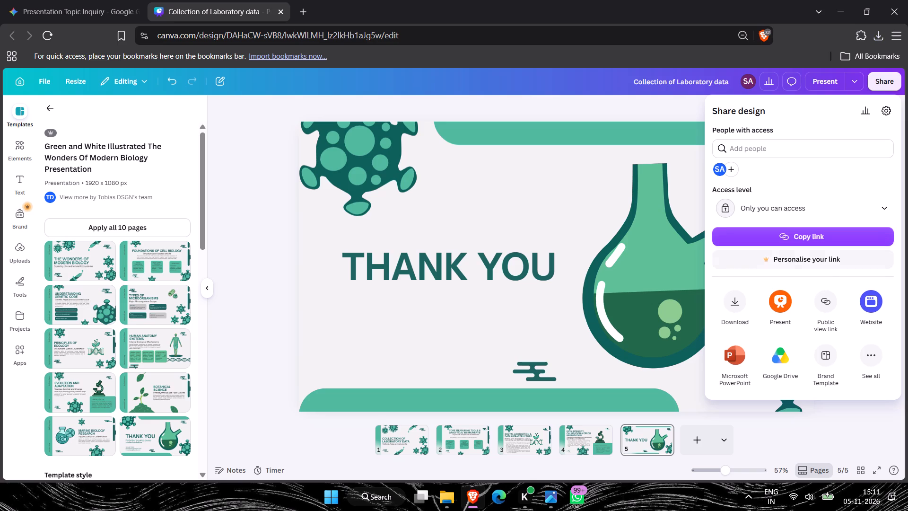
click(742, 292)
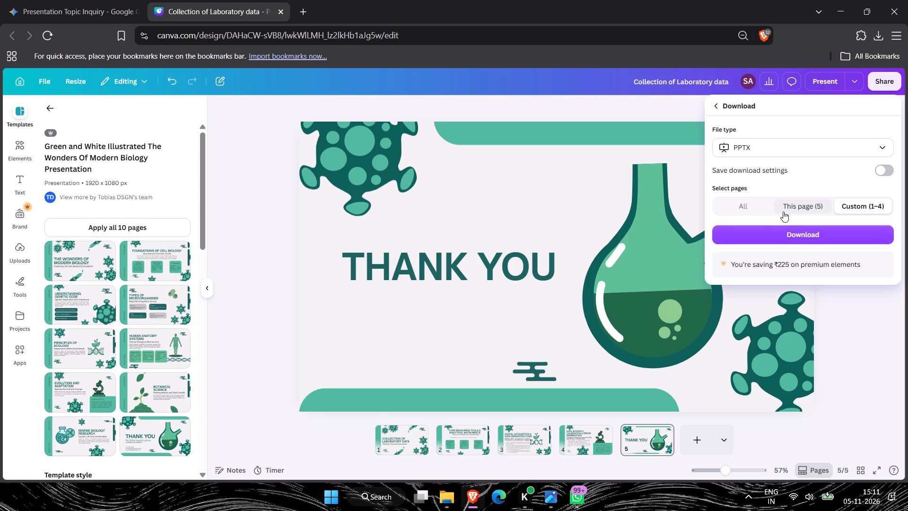
click(766, 230)
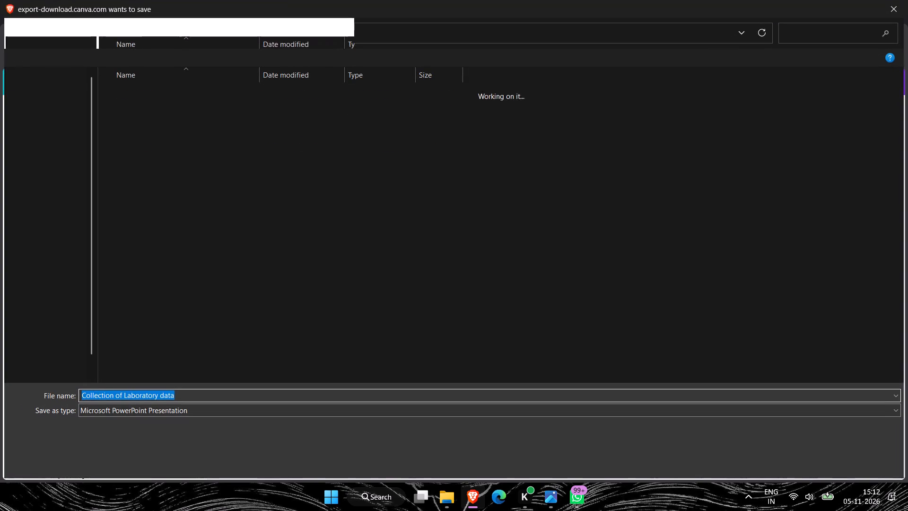
key(BackSpace)
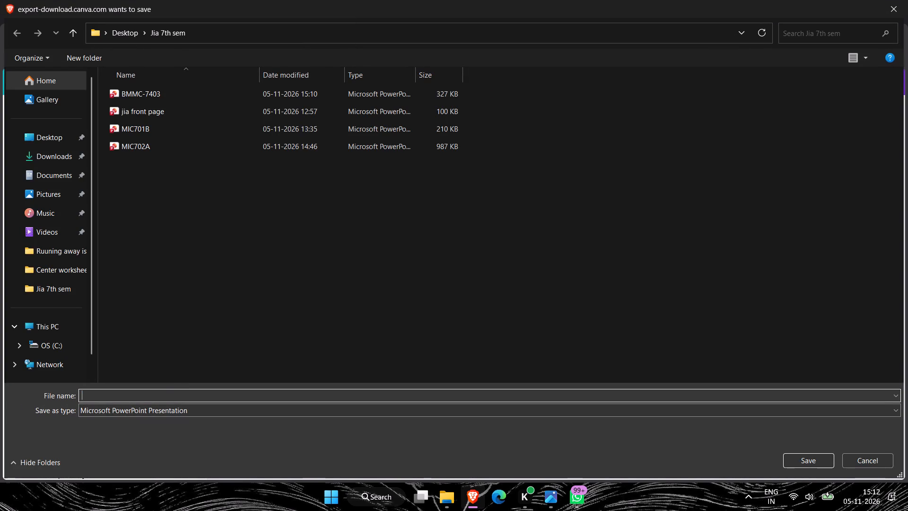
key(shift+b)
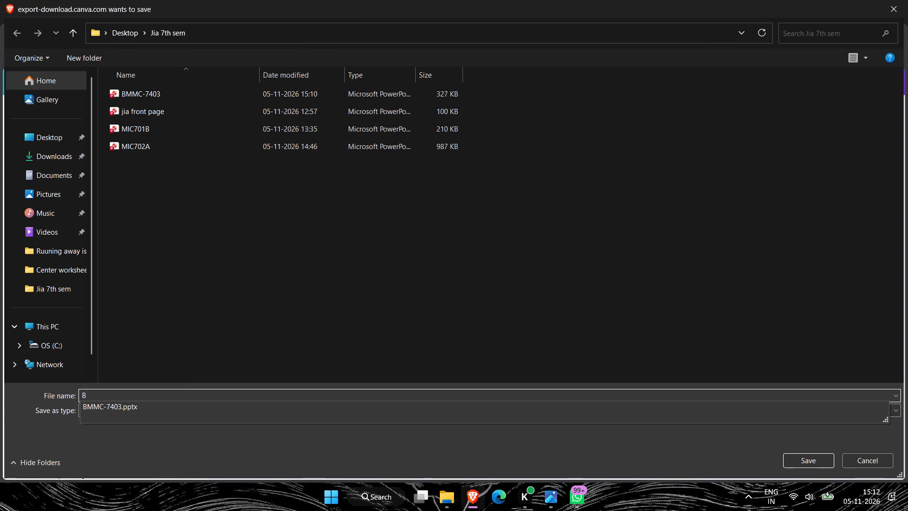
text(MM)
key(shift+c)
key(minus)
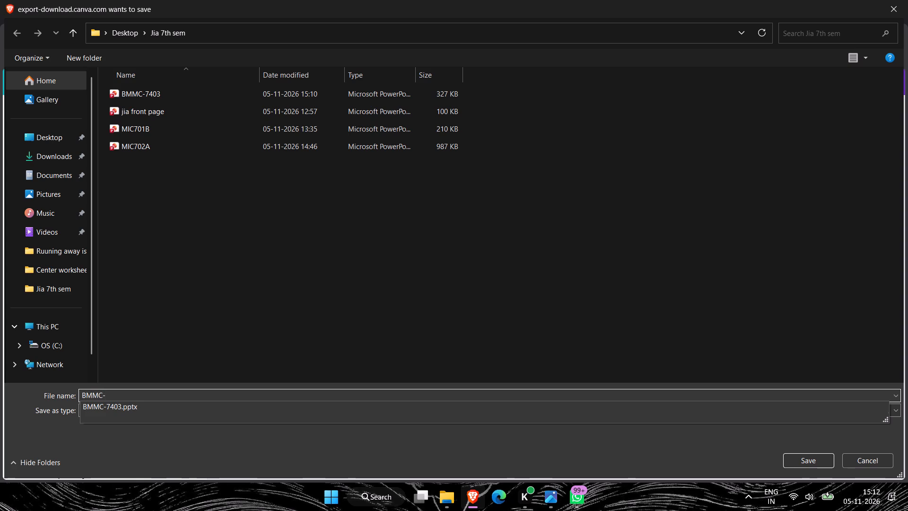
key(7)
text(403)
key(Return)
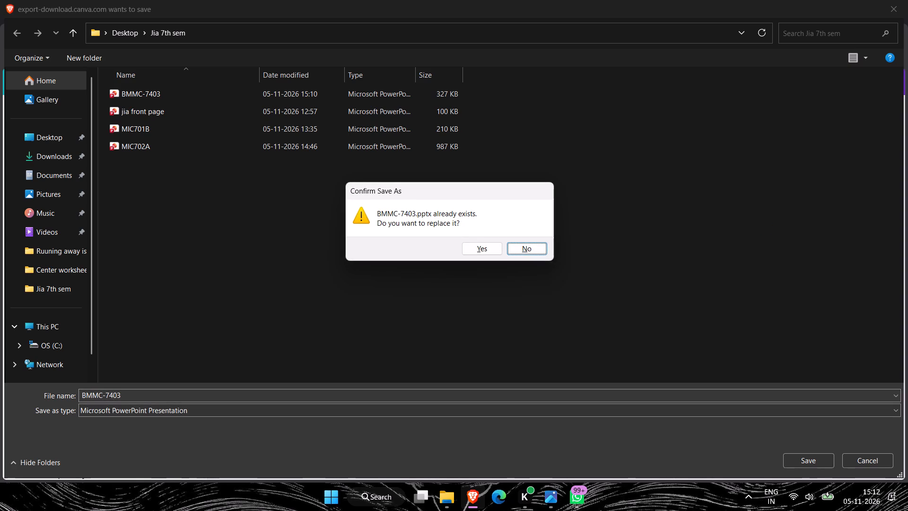
click(489, 253)
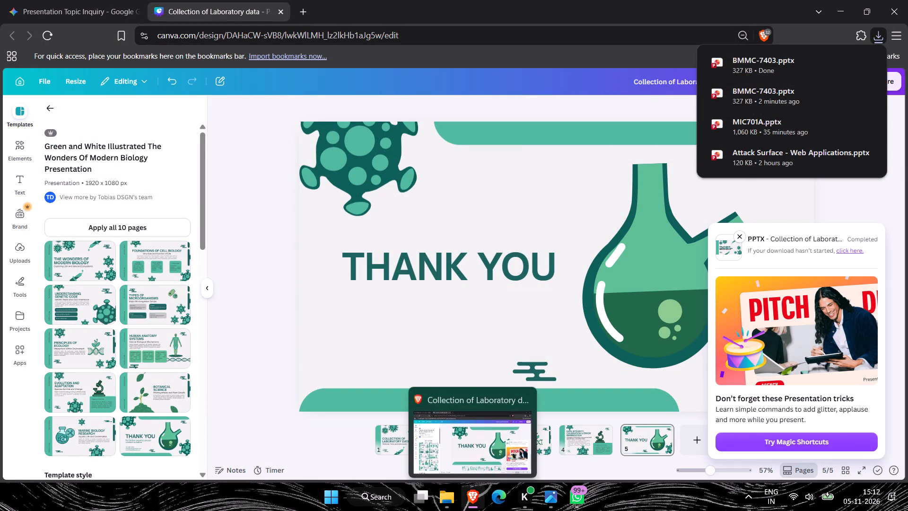
Switch to File Explorer, open BMMC-7403 from the semester folder in PowerPoint, and enable editing.
click(446, 460)
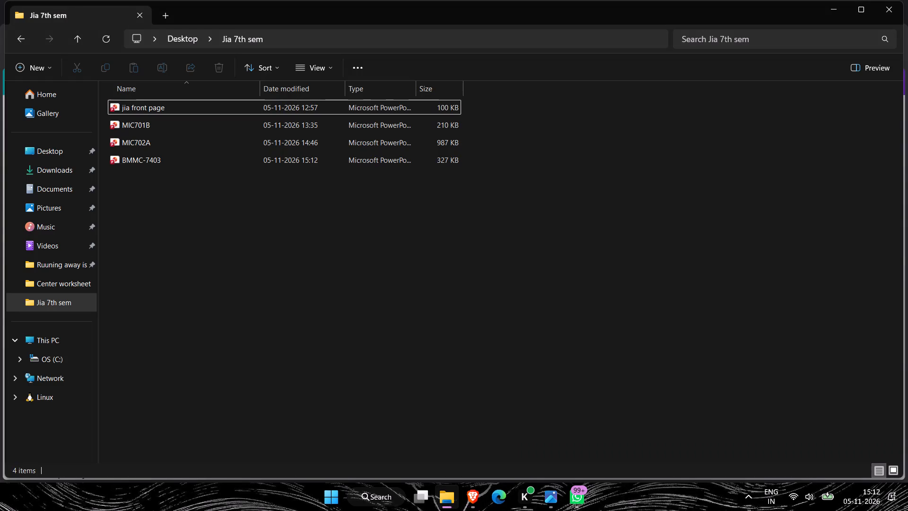
click(334, 288)
double_click(191, 164)
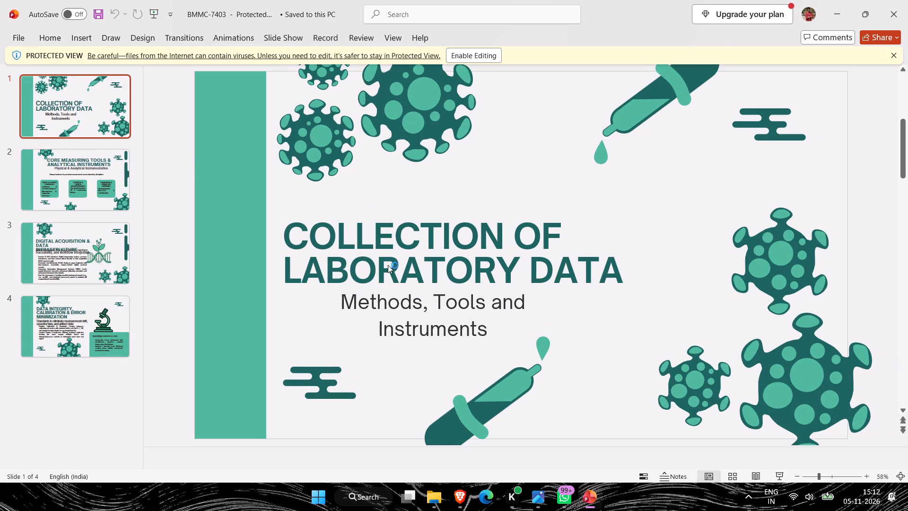
click(462, 53)
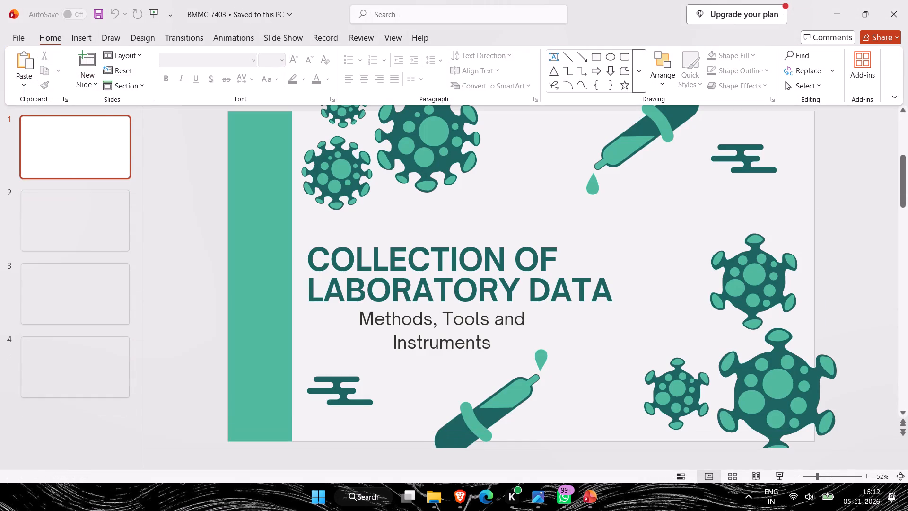
Check slides 2 to 4, and reduce the font size of slide 3's "Digital Acquisition & Data Infrastructure" title to 44.
click(88, 233)
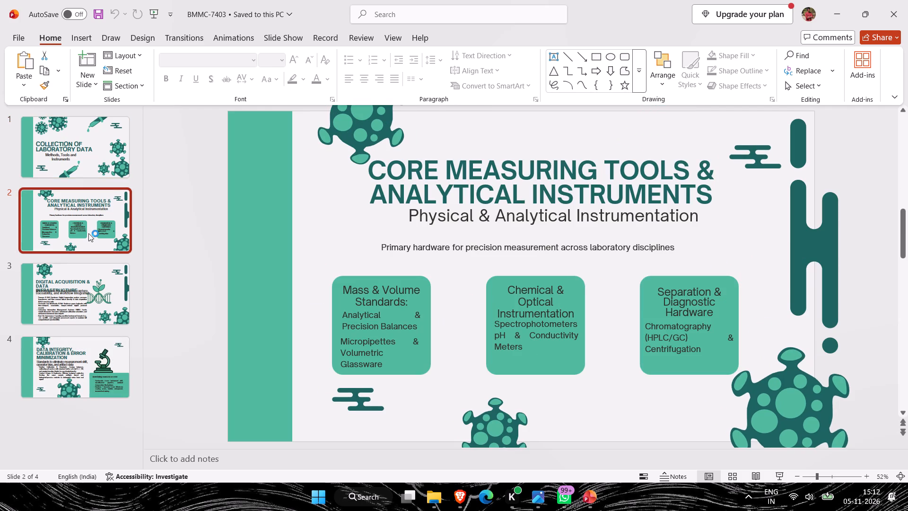
key(Down)
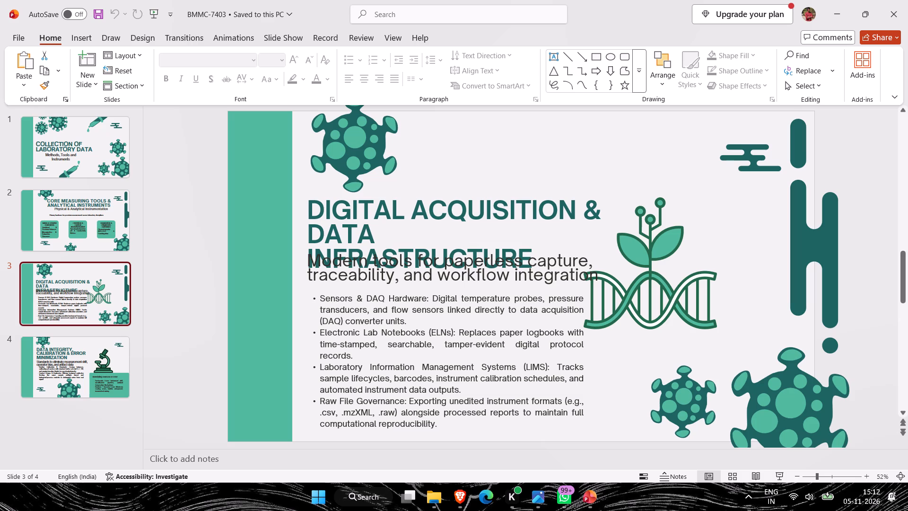
key(Down)
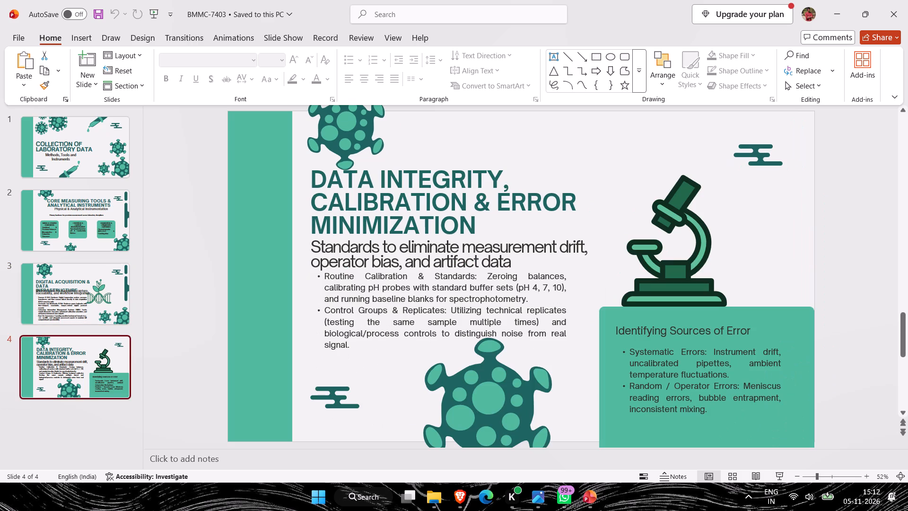
key(Up)
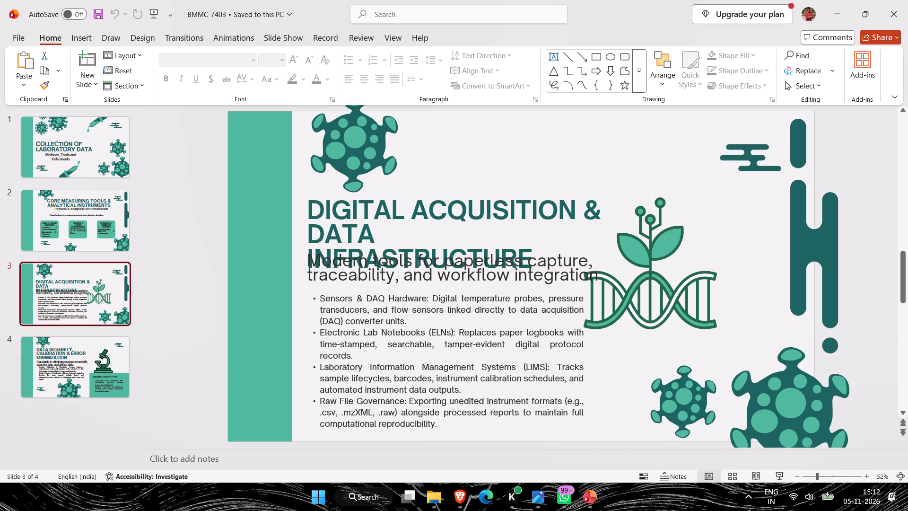
click(442, 209)
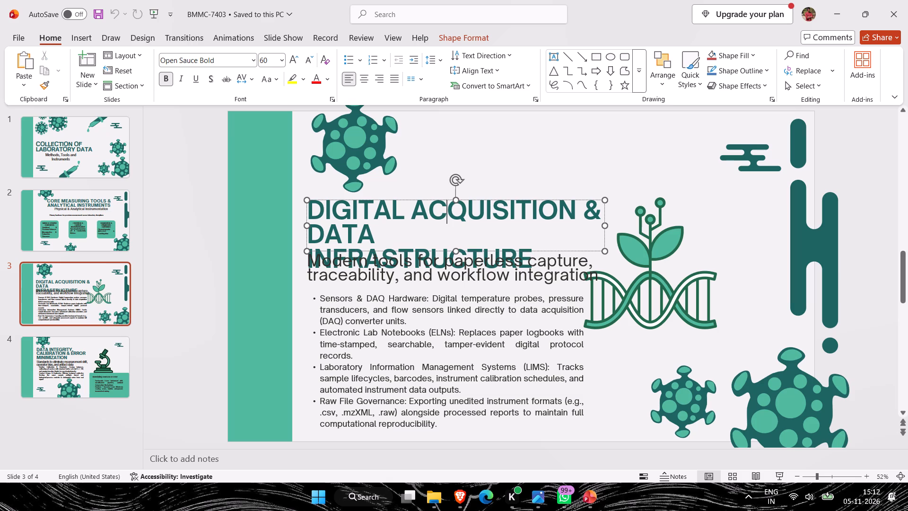
click(368, 248)
click(341, 261)
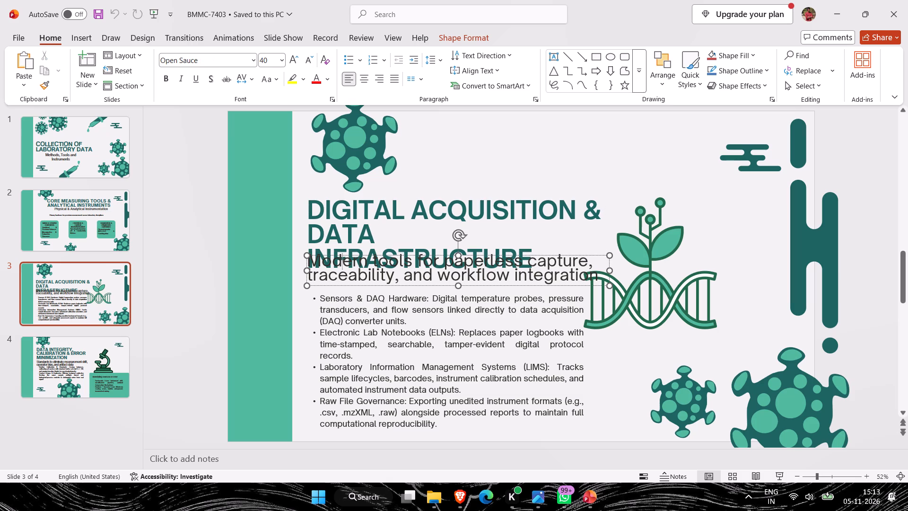
click(437, 223)
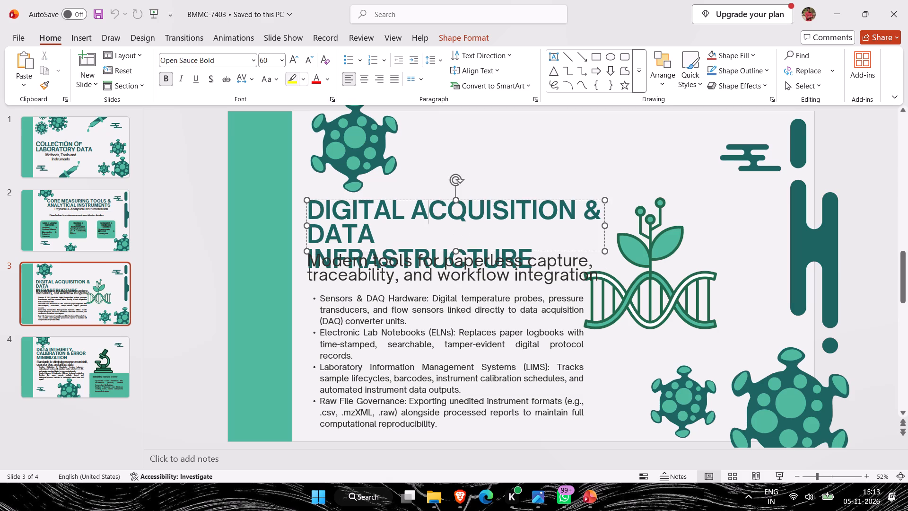
click(583, 198)
triple_click(310, 60)
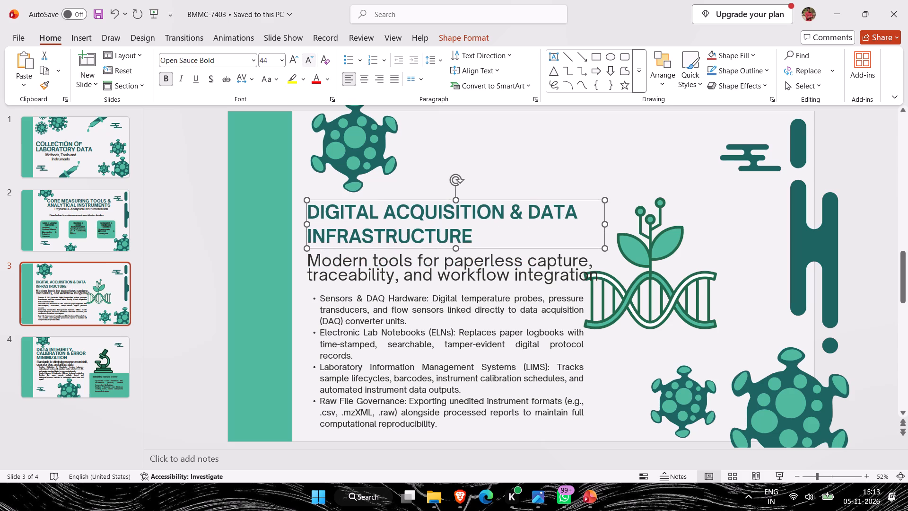
click(288, 311)
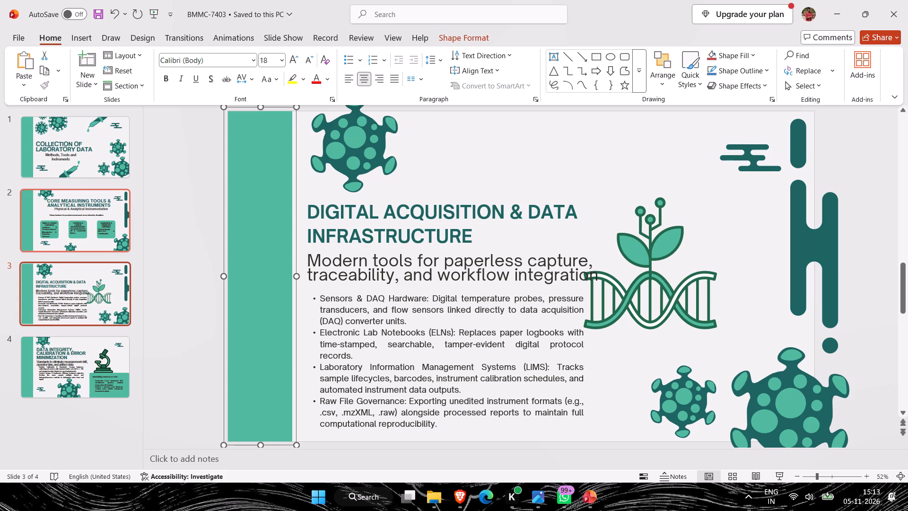
On slide 1, rejoin the subtitle "Methods, Tools and Instruments" and widen its text box so it fits on one line.
click(97, 173)
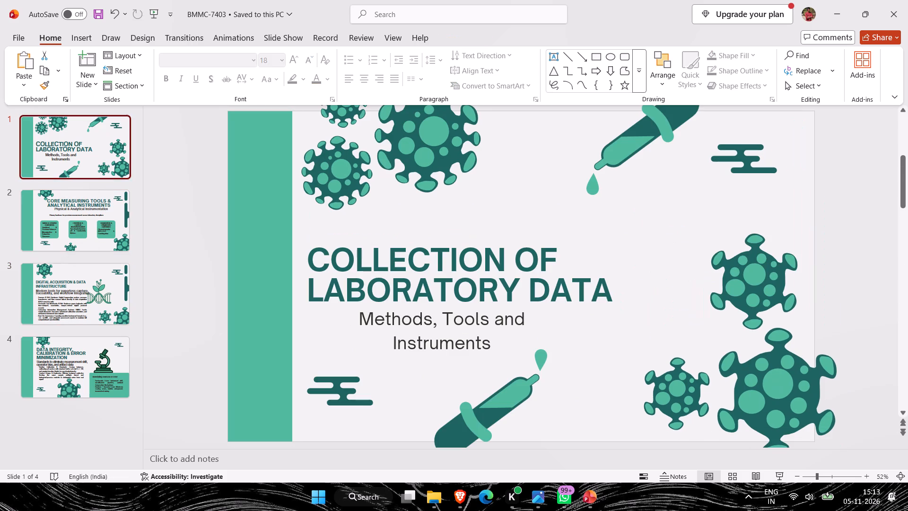
click(406, 329)
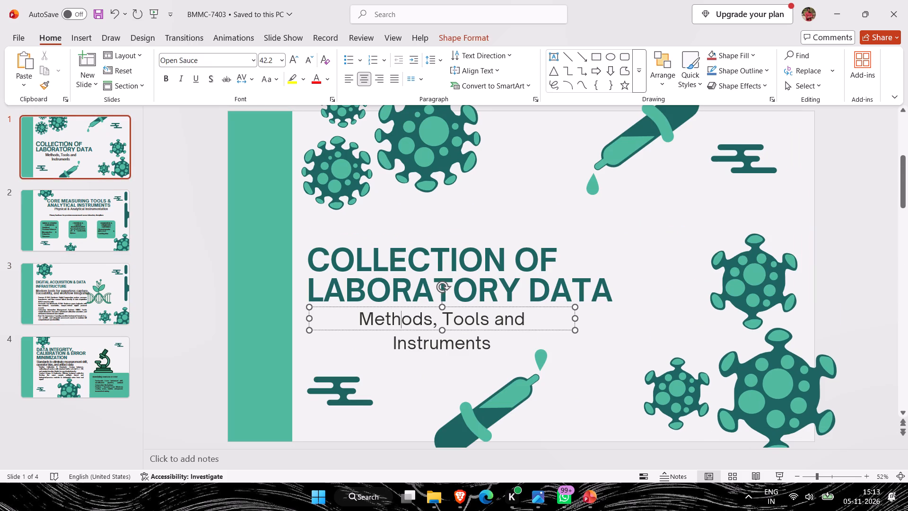
click(403, 344)
drag(393, 344, 499, 349)
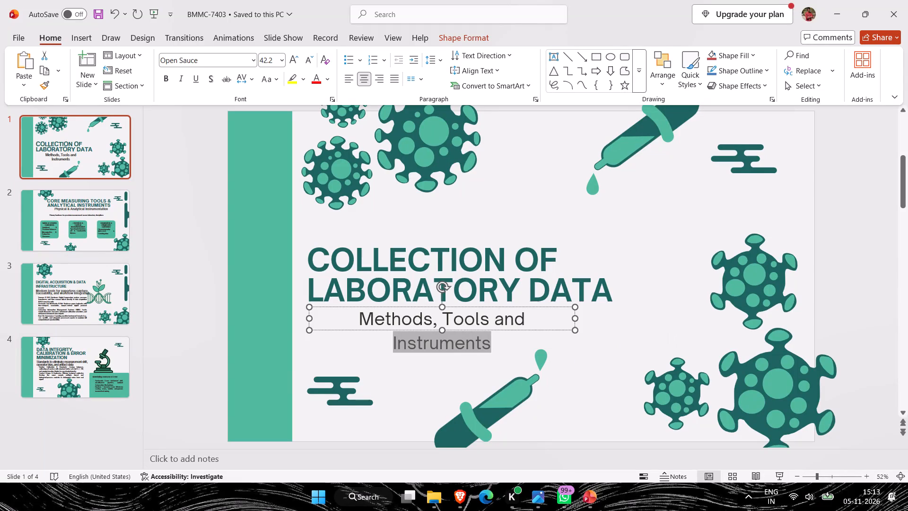
key(ctrl+x)
key(space)
key(ctrl+v)
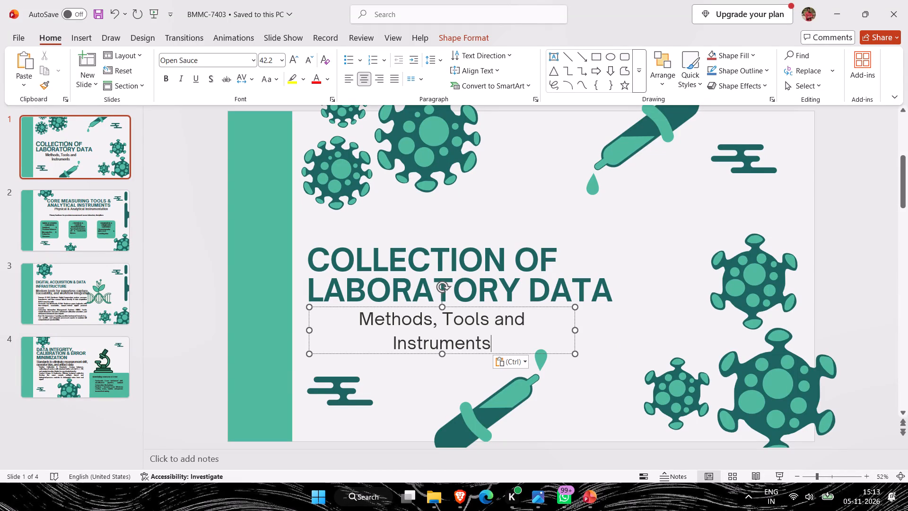
drag(574, 332, 596, 323)
click(648, 310)
click(456, 366)
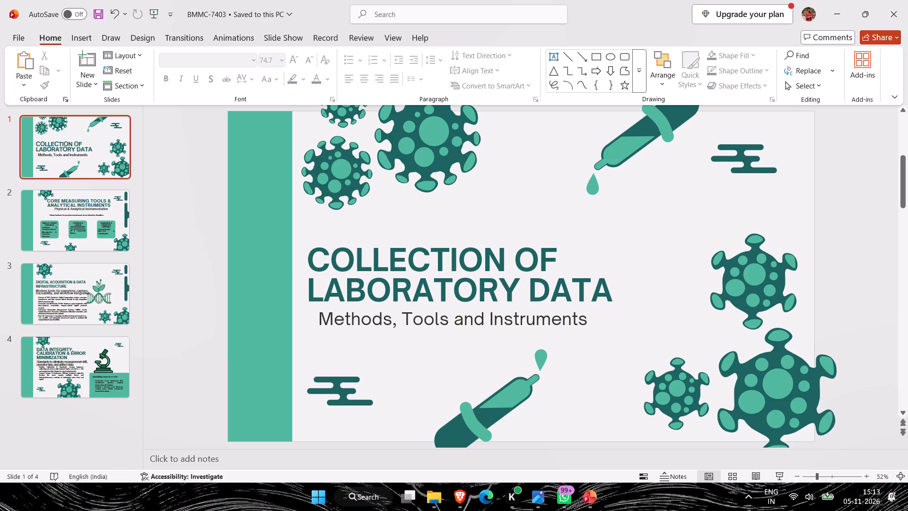
Nudge slide 1's subtitle sideways until its text lines up with the start of the title above it.
click(450, 326)
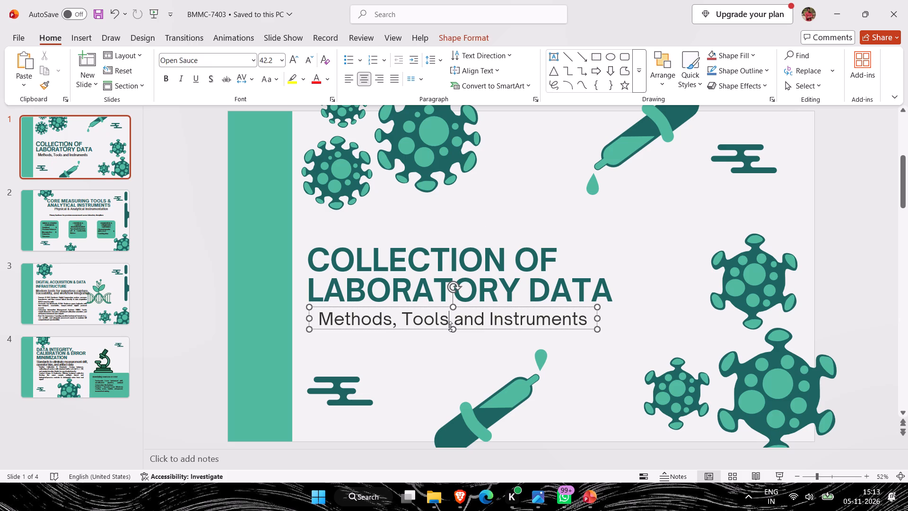
click(438, 329)
key(Left)
key(Left)
key(Left)
key(Left)
key(Left)
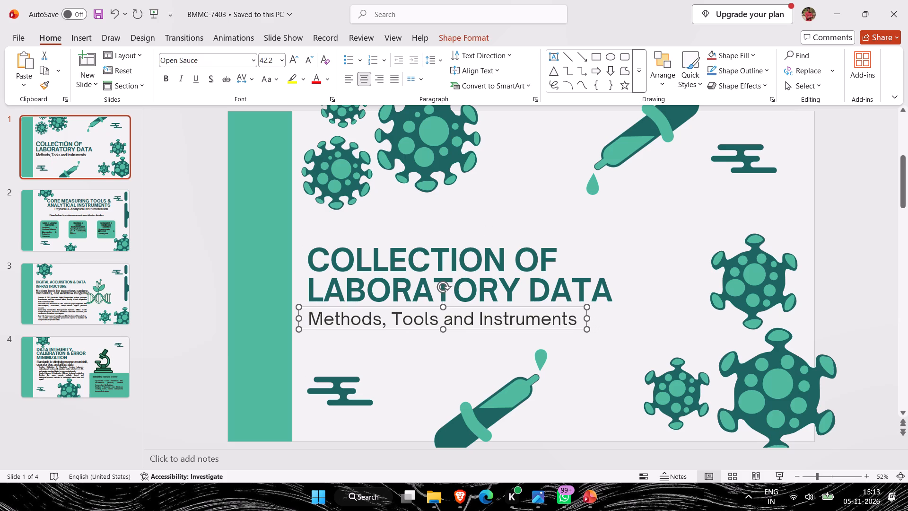
click(591, 391)
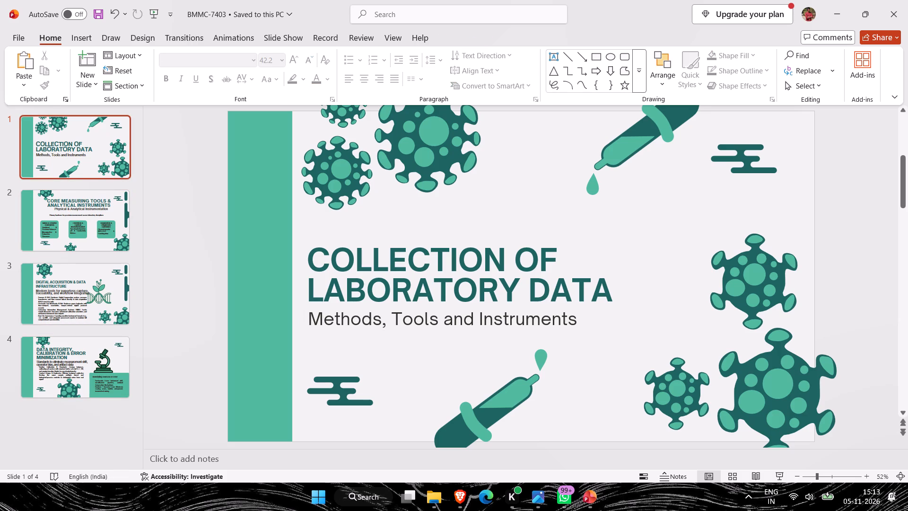
Switch to File Explorer and open the MIC701B presentation from the semester folder in PowerPoint.
click(838, 13)
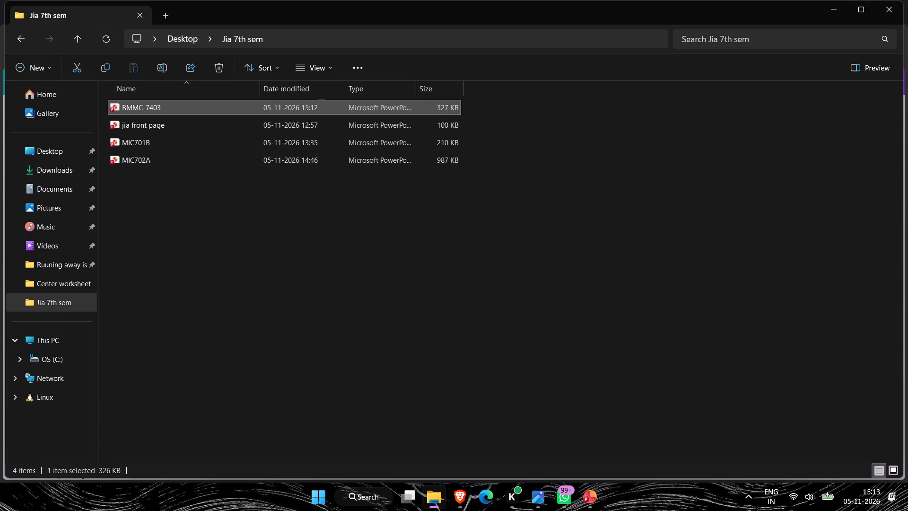
double_click(306, 141)
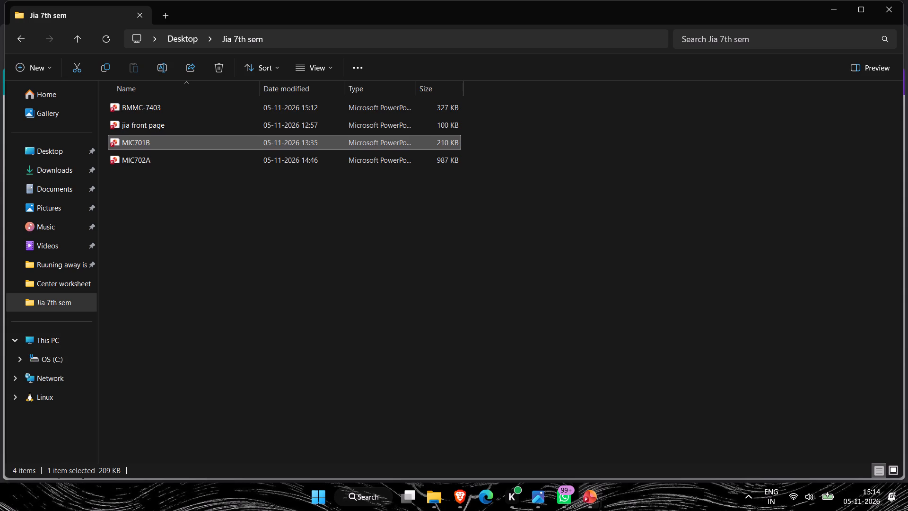
click(628, 460)
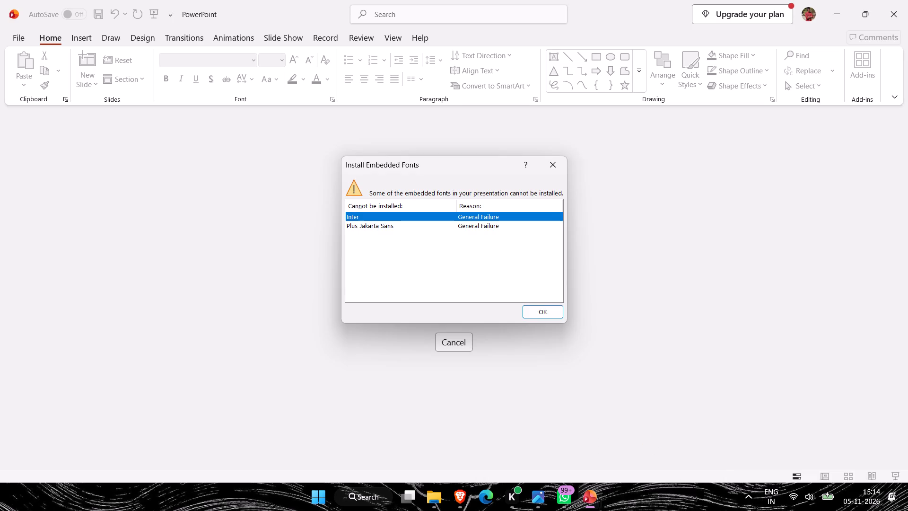
click(550, 306)
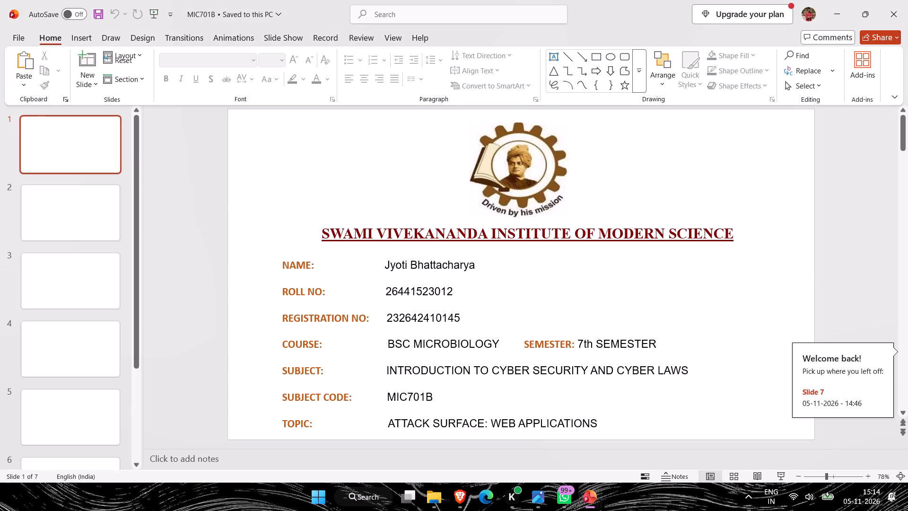
Copy the institute cover slide from MIC701B into BMMC-7403 and place it as the first slide.
click(93, 164)
key(ctrl+c)
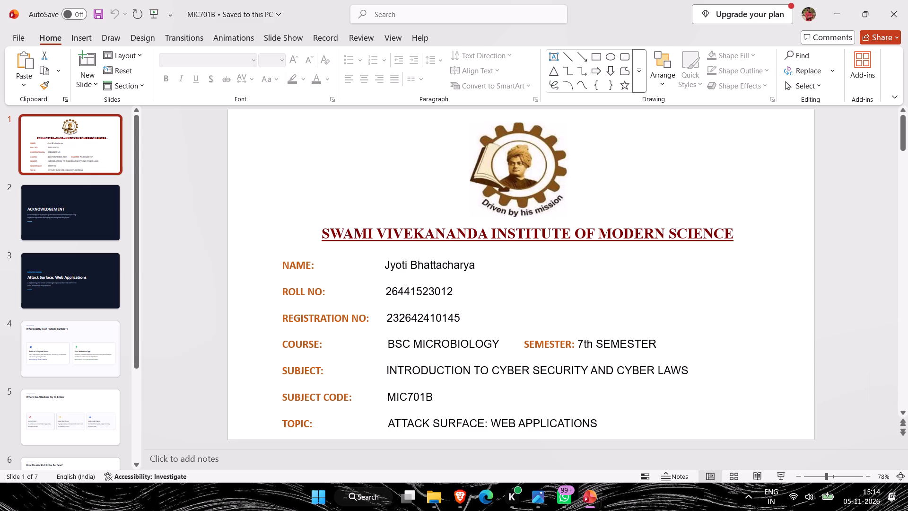
key(alt+Tab)
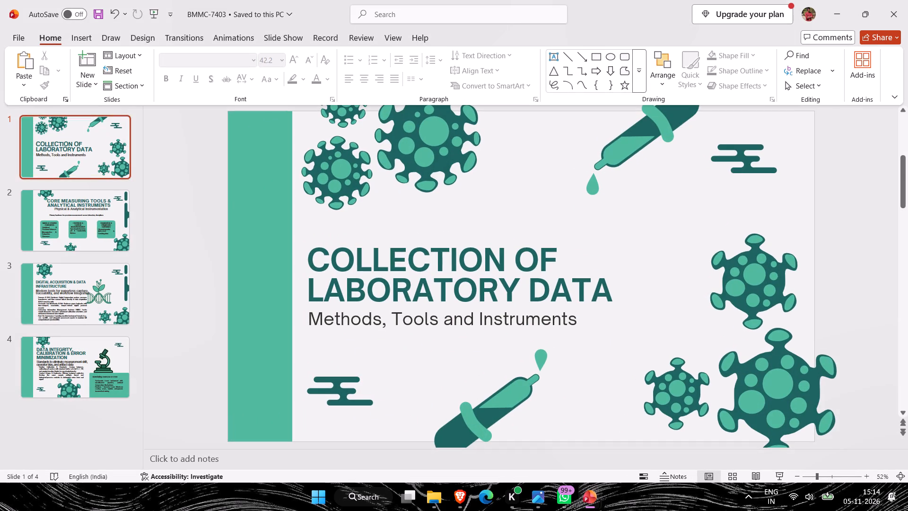
key(ctrl+v)
drag(24, 208, 41, 157)
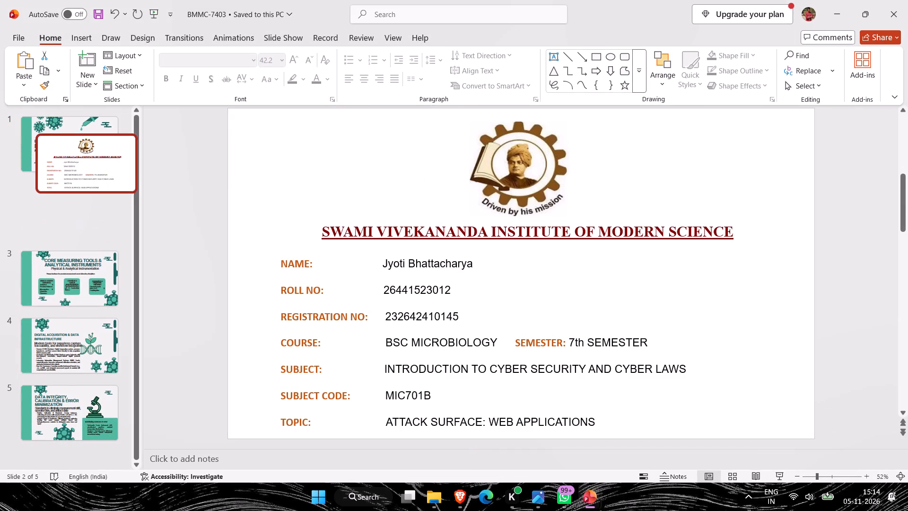
drag(41, 157, 25, 135)
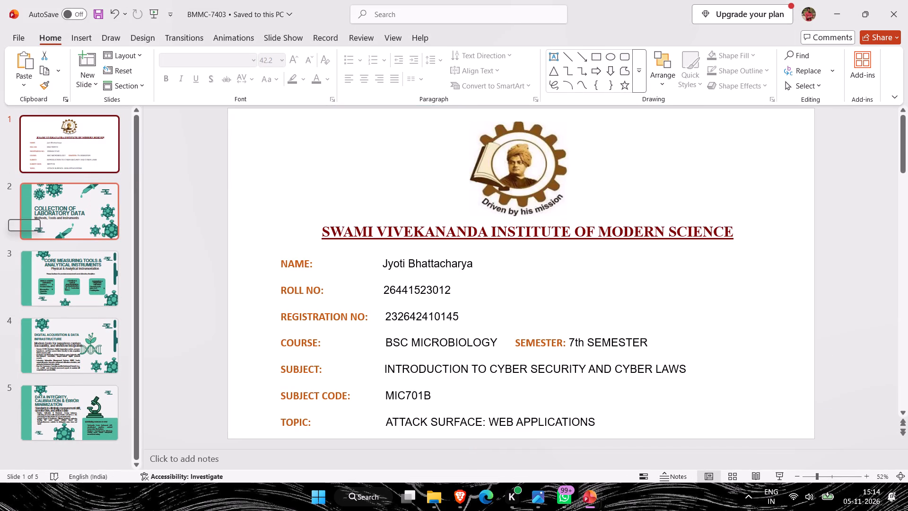
Replace the subject code MIC701B on the cover slide with MBMMC-7403.
click(433, 392)
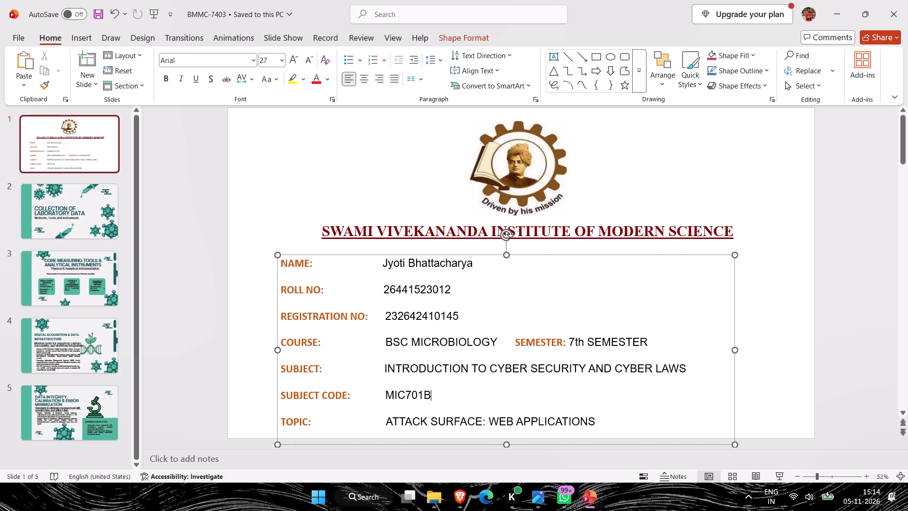
key(BackSpace)
key(BackSpace)
key(BackSpace)
key(BackSpace)
key(BackSpace)
key(BackSpace)
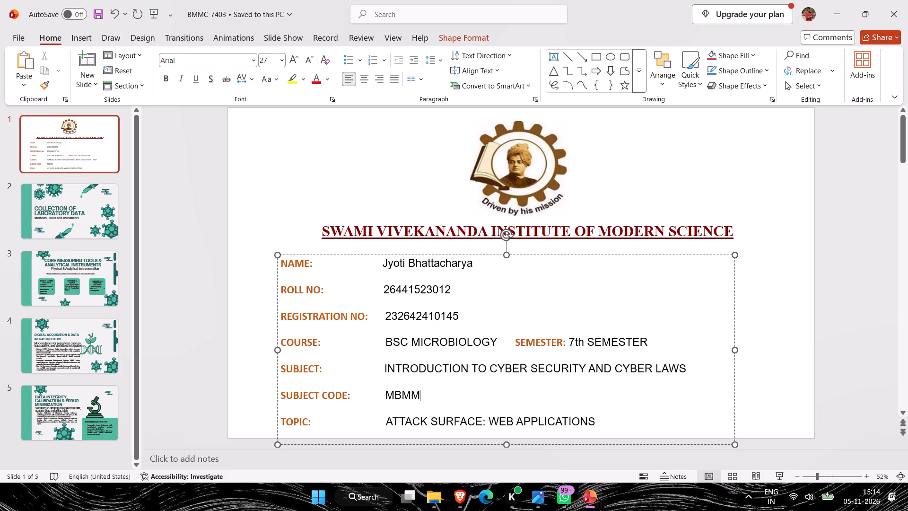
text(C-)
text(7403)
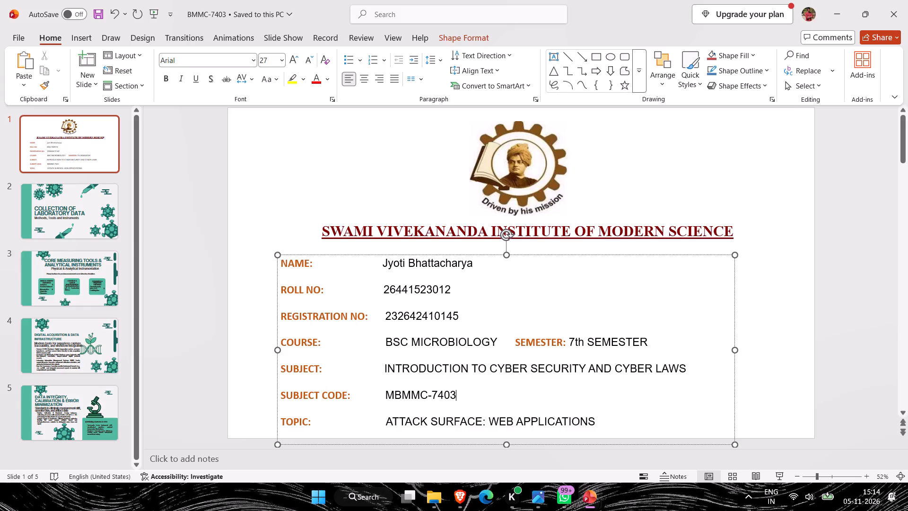
Switch to Photos, check the enrollment sheet and the BMMC 7403 assignment topics list for the subject name and topic, and return to BMMC-7403.
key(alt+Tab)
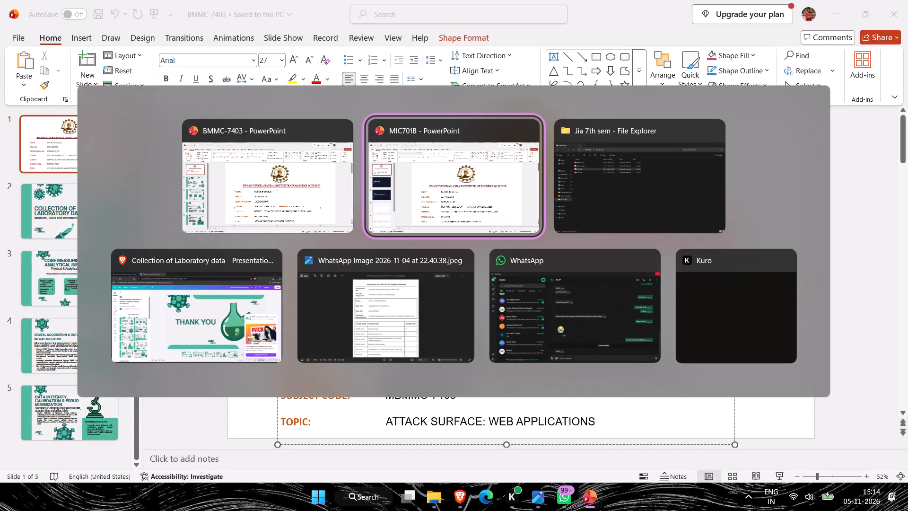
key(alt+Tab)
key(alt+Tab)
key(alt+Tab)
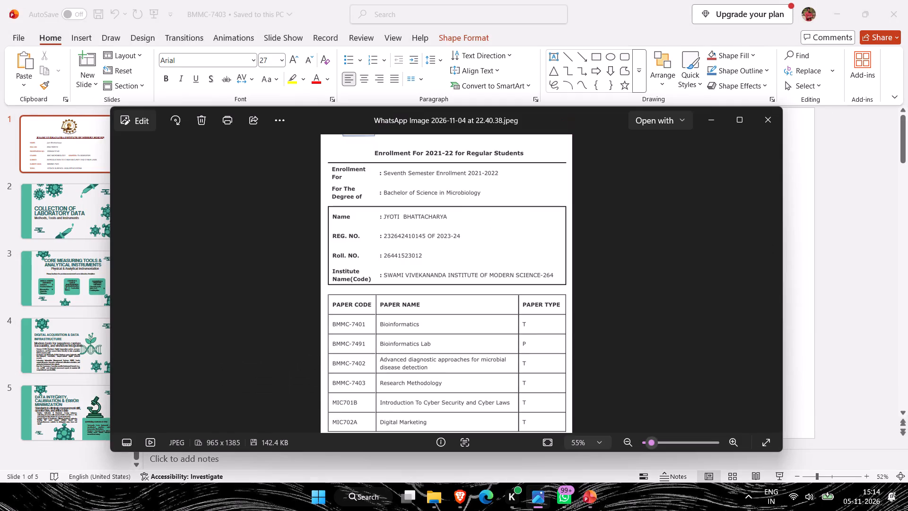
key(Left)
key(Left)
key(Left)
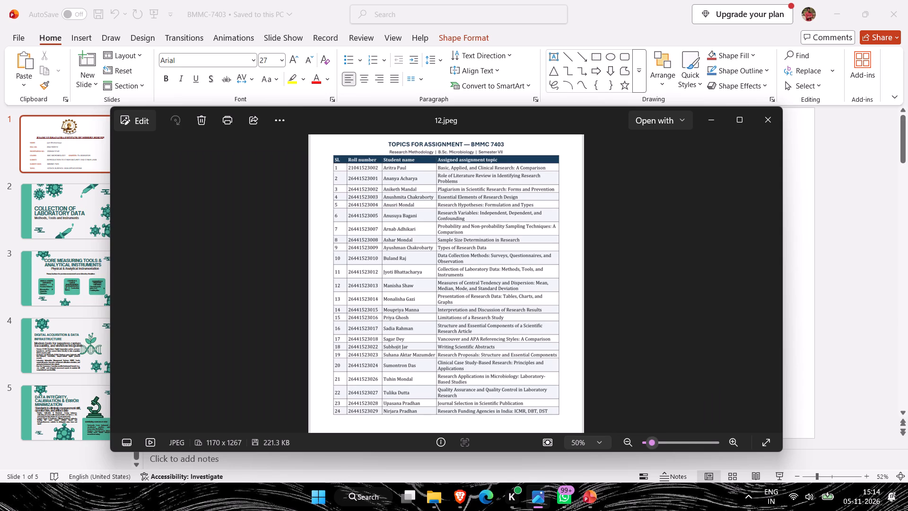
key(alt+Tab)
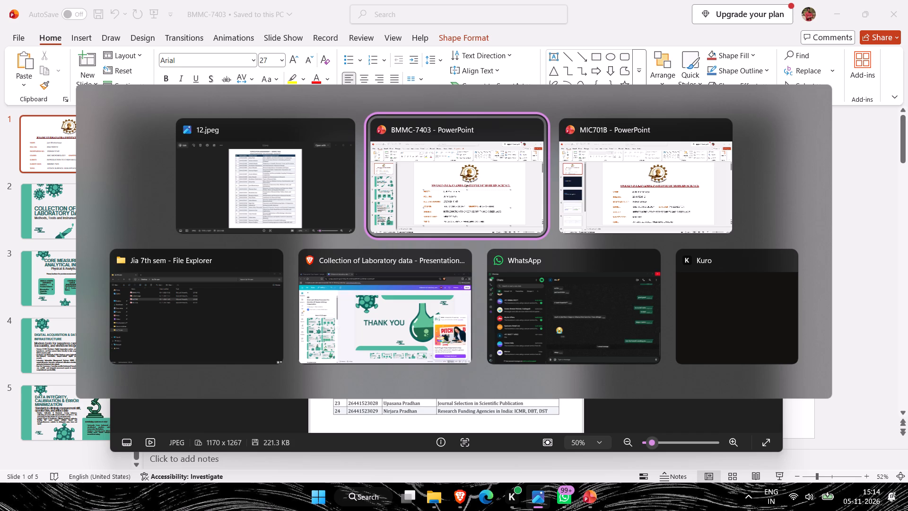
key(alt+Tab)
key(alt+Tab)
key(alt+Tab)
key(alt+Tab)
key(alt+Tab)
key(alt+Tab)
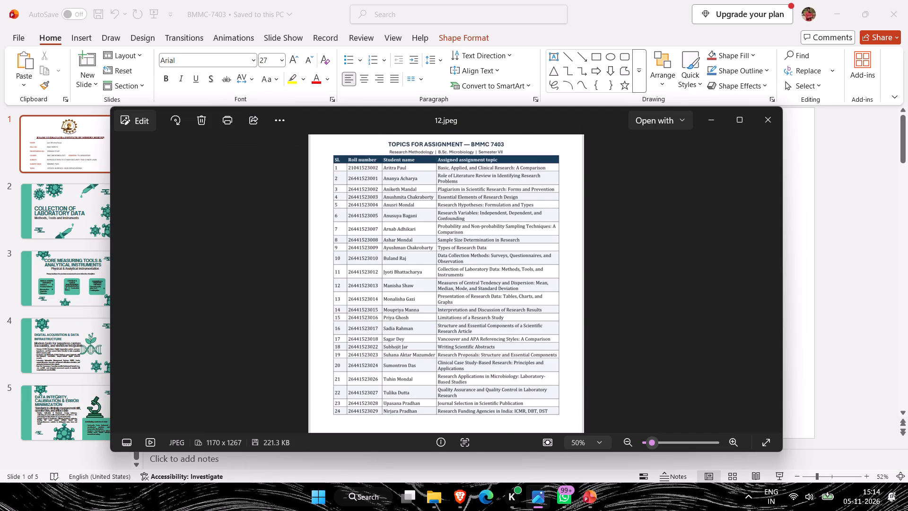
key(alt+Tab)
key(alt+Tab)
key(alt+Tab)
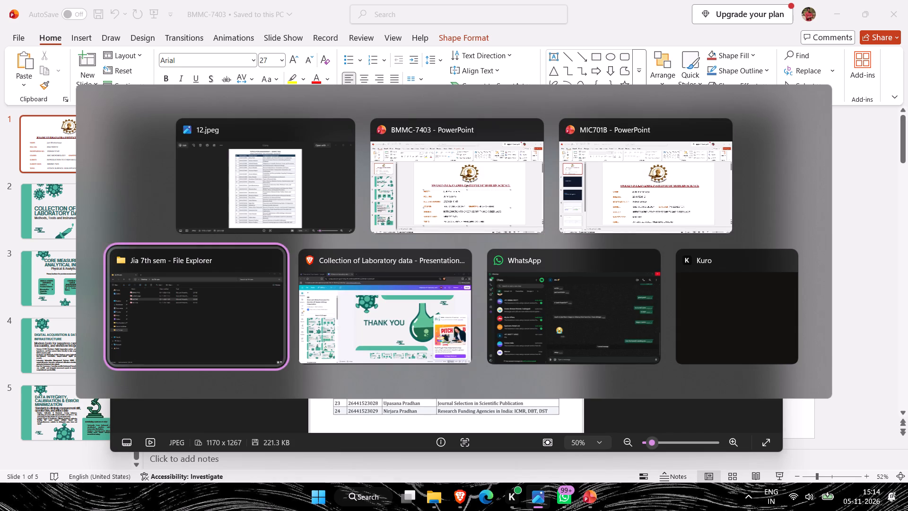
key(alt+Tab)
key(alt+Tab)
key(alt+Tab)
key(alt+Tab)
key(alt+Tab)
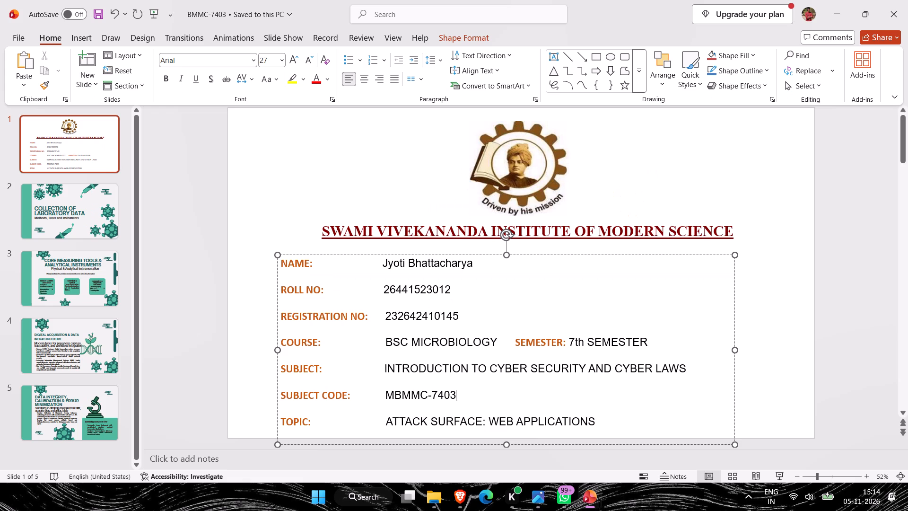
Remove the extra leading M from the cover slide's subject code so it reads BMMC-7403.
click(392, 397)
key(BackSpace)
Replace the cover slide's subject with RESEARCH METHODOLOGY.
click(682, 366)
click(686, 366)
key(BackSpace)
key(BackSpace)
key(BackSpace)
key(BackSpace)
key(BackSpace)
key(BackSpace)
key(BackSpace)
key(BackSpace)
key(BackSpace)
key(BackSpace)
key(BackSpace)
key(BackSpace)
key(BackSpace)
key(BackSpace)
key(BackSpace)
key(BackSpace)
key(BackSpace)
key(BackSpace)
key(BackSpace)
key(BackSpace)
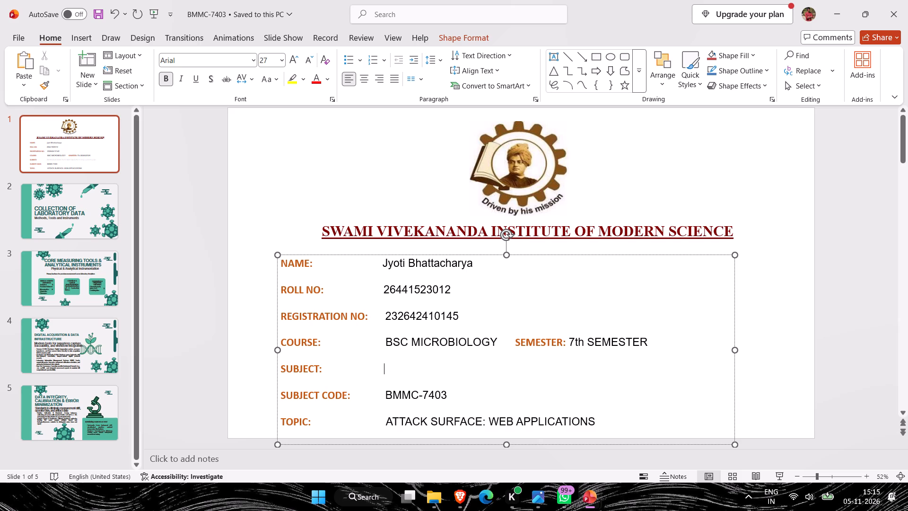
key(shift+r)
key(BackSpace)
text(RESEARCH)
key(space)
text(METHODOLOGY)
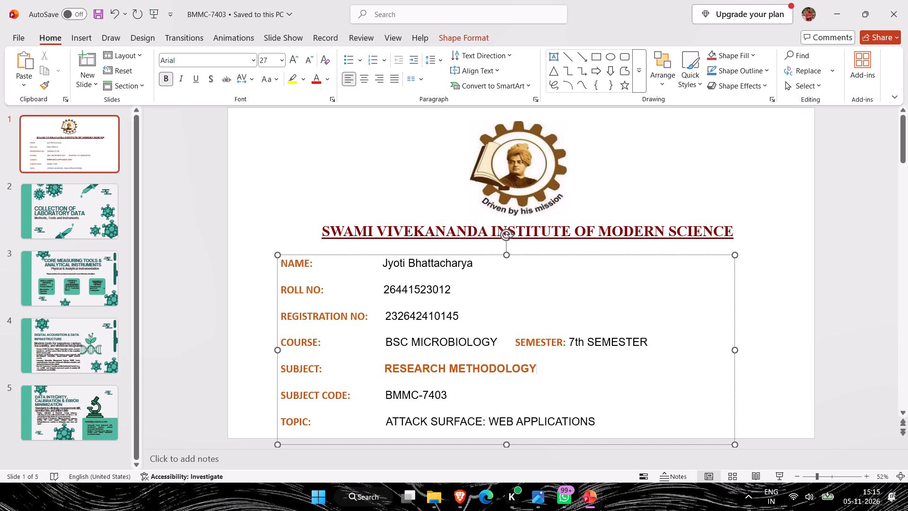
Copy the formatting of the BSC MICROBIOLOGY text onto the subject RESEARCH METHODOLOGY on the cover slide.
click(402, 339)
click(47, 86)
drag(383, 369, 528, 370)
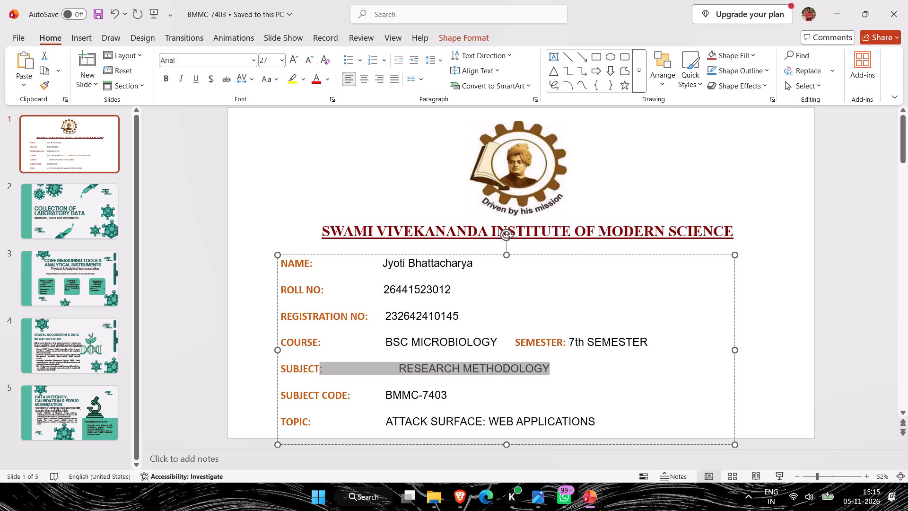
Re-enter the colon after SUBJECT and trim the spacing so RESEARCH METHODOLOGY lines up with the other cover details.
click(321, 366)
click(325, 368)
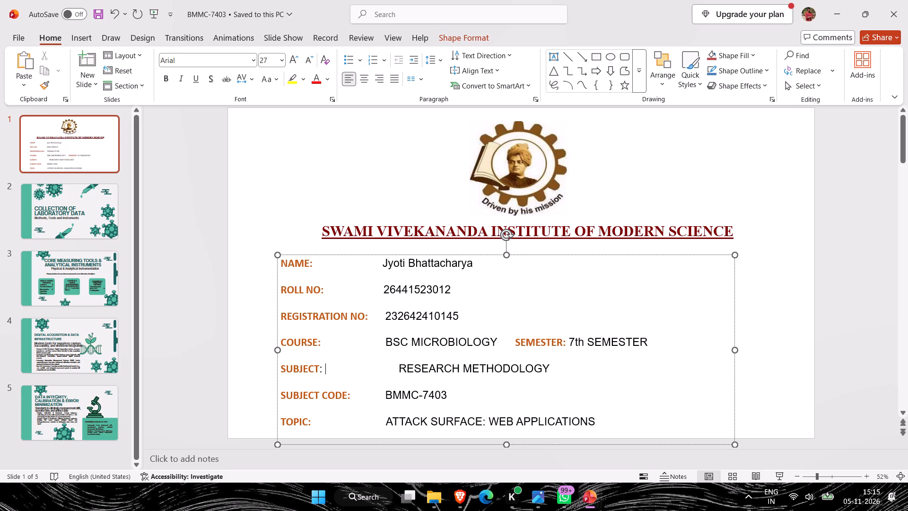
key(BackSpace)
key(BackSpace)
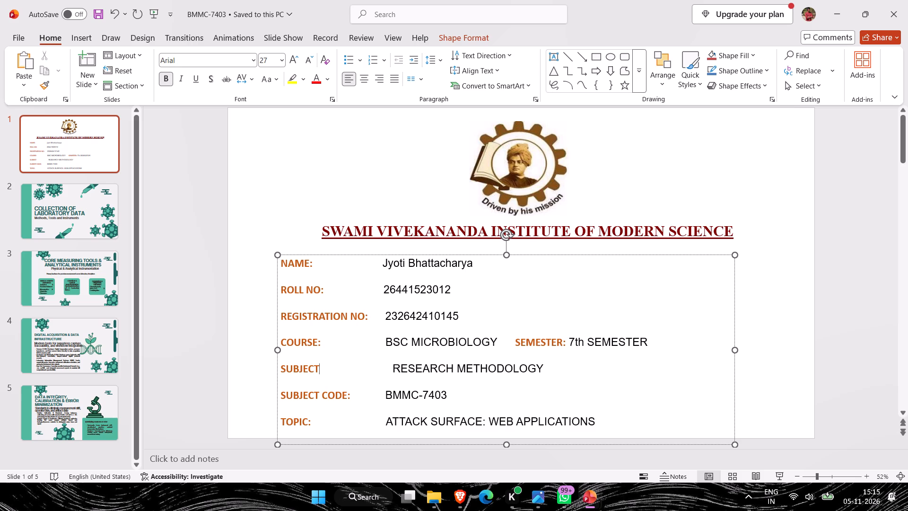
key(shift+colon)
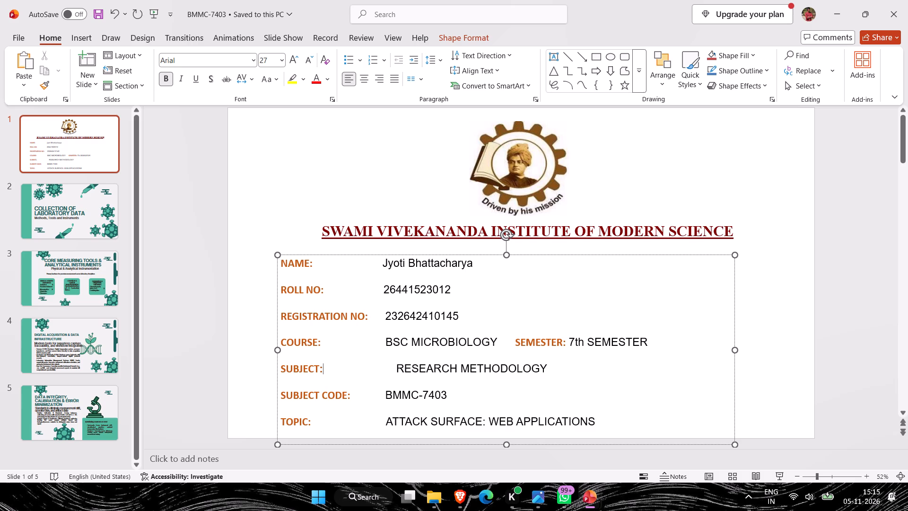
click(397, 368)
key(BackSpace)
key(BackSpace)
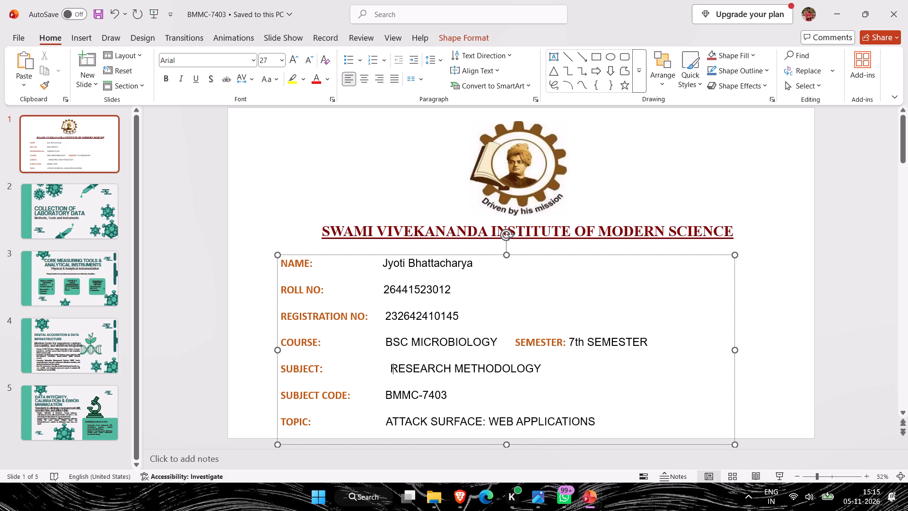
key(BackSpace)
key(BackSpace)
key(space)
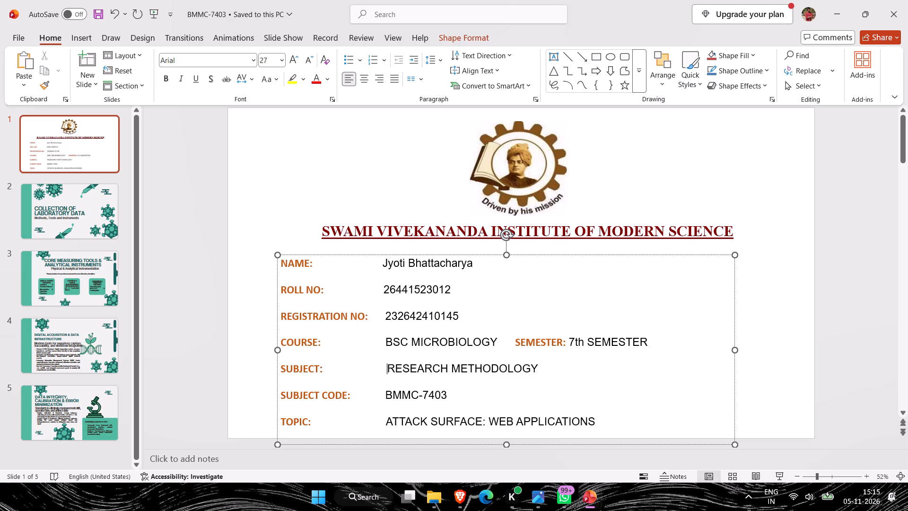
Clear the old topic text ATTACK SURFACE: WEB APPLICATIONS from the cover slide's TOPIC line.
click(511, 413)
click(454, 429)
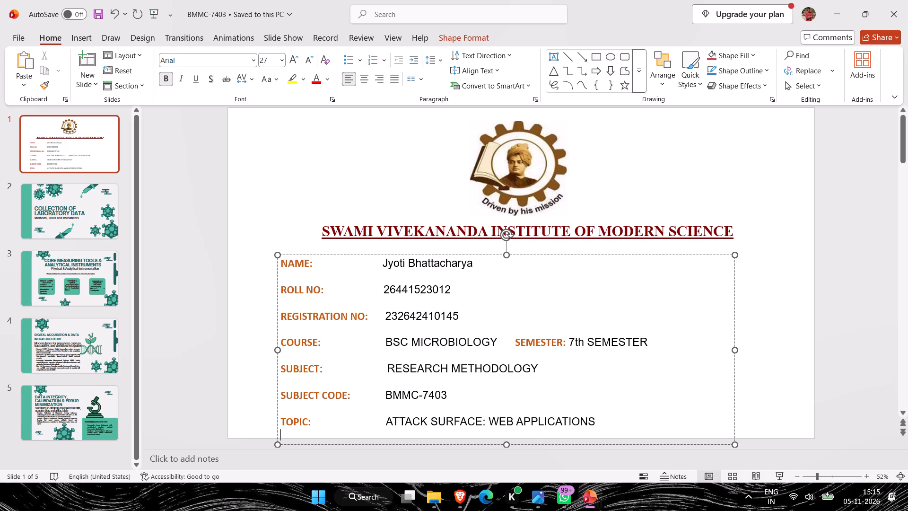
click(610, 418)
key(BackSpace)
key(BackSpace)
key(BackSpace)
key(BackSpace)
key(BackSpace)
key(BackSpace)
key(BackSpace)
key(BackSpace)
key(BackSpace)
key(BackSpace)
key(BackSpace)
key(BackSpace)
key(BackSpace)
key(BackSpace)
key(BackSpace)
key(BackSpace)
key(BackSpace)
key(BackSpace)
key(BackSpace)
key(BackSpace)
key(BackSpace)
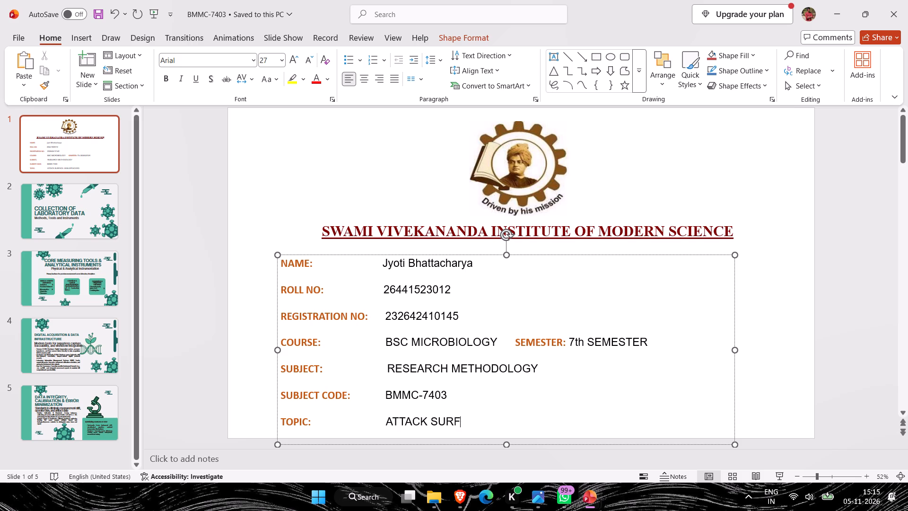
key(BackSpace)
key(BackSpace)
key(BackSpace)
key(BackSpace)
key(BackSpace)
key(BackSpace)
key(BackSpace)
key(BackSpace)
key(BackSpace)
key(BackSpace)
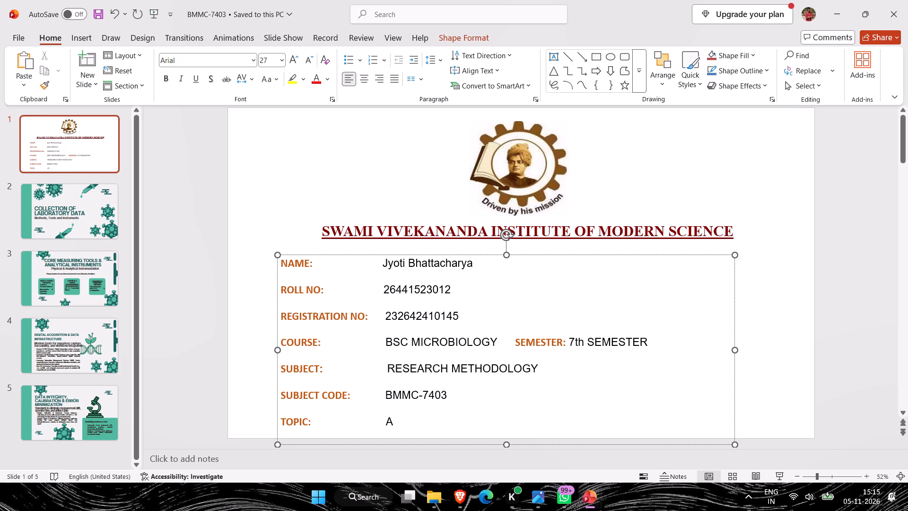
Add spaces around the hyphen in the cover slide's subject code so it reads BMMC - 7403.
click(422, 397)
key(space)
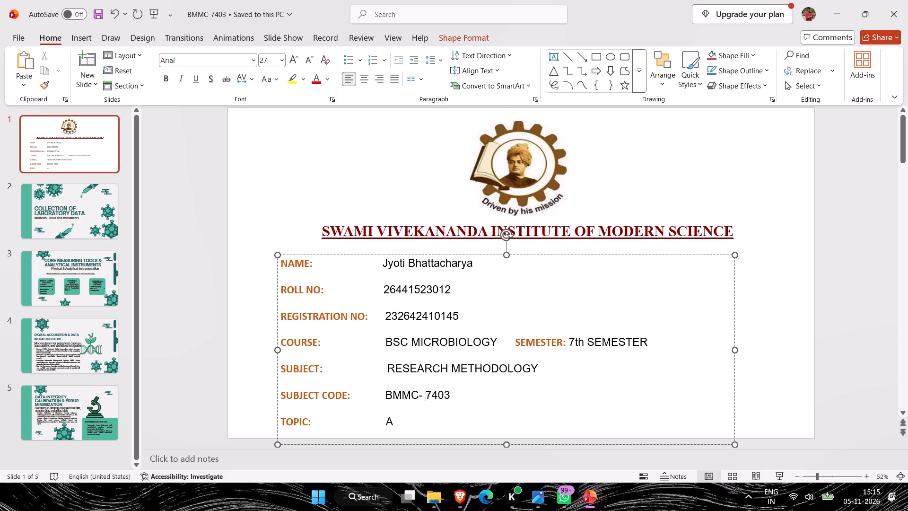
click(417, 394)
key(space)
key(space)
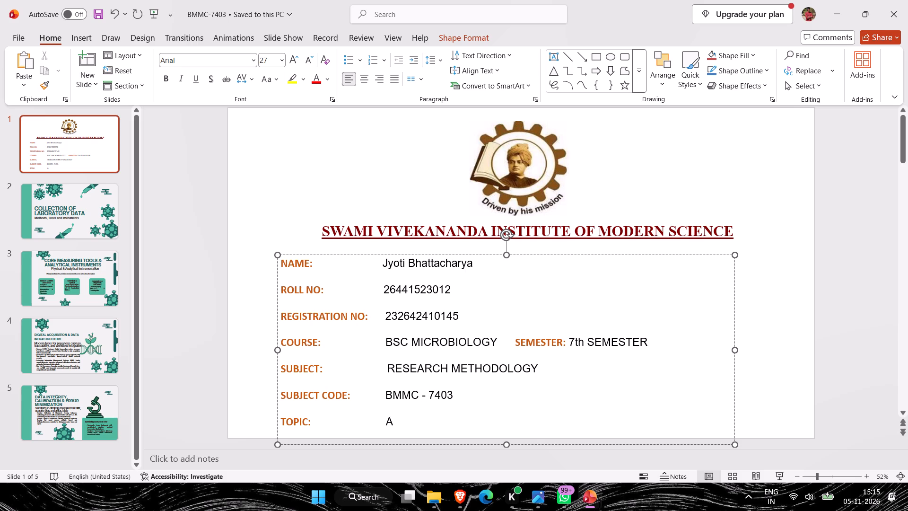
Check the assigned topic in the Photos assignment list, and enter COLLECTION OF LABORATORY DATA: on the cover slide's TOPIC line.
click(401, 417)
key(alt+Tab)
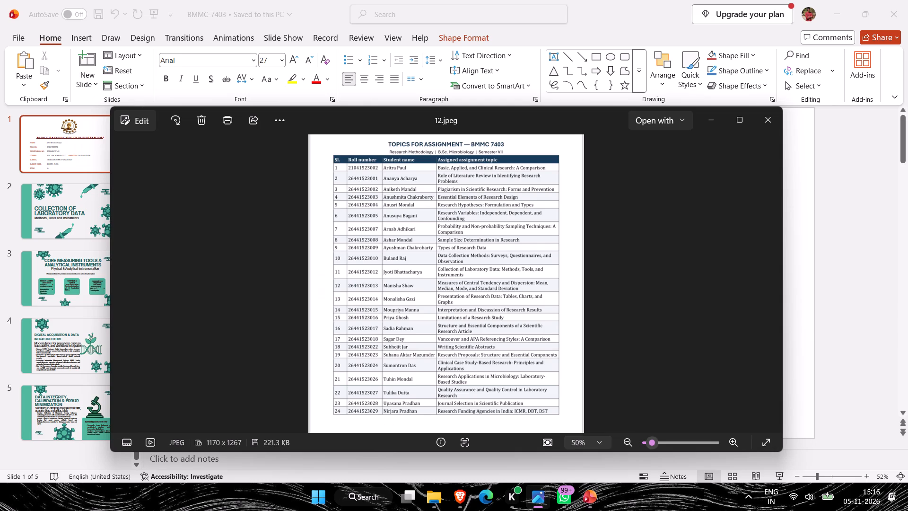
key(alt+Tab)
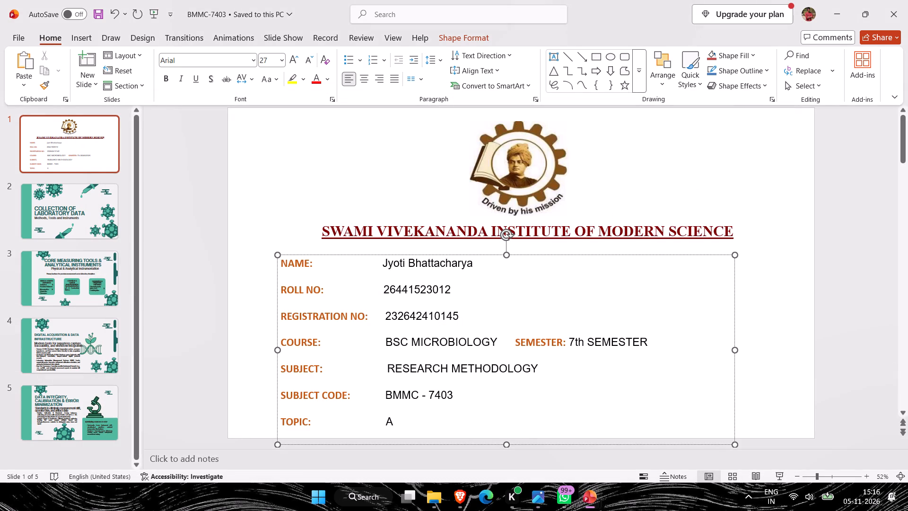
text(COLLECTION FO)
key(space)
key(BackSpace)
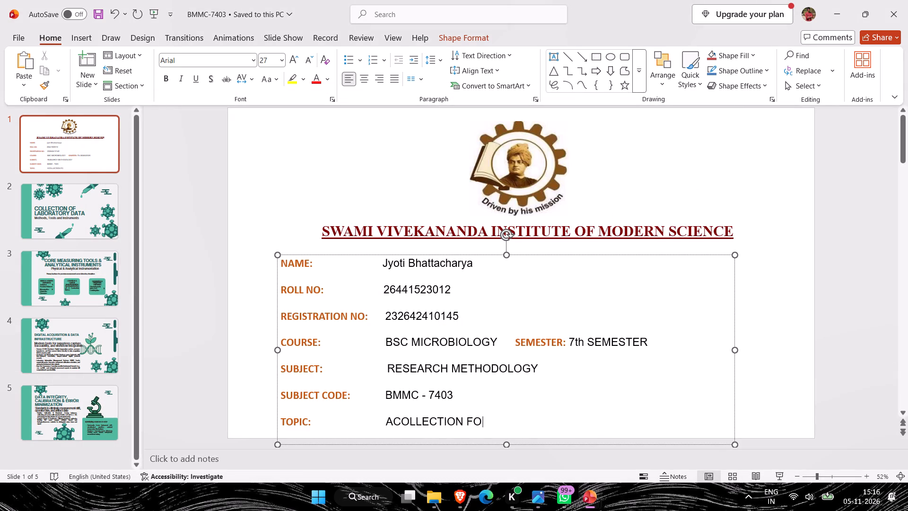
key(BackSpace)
key(BackSpace)
text(OF LABORATO)
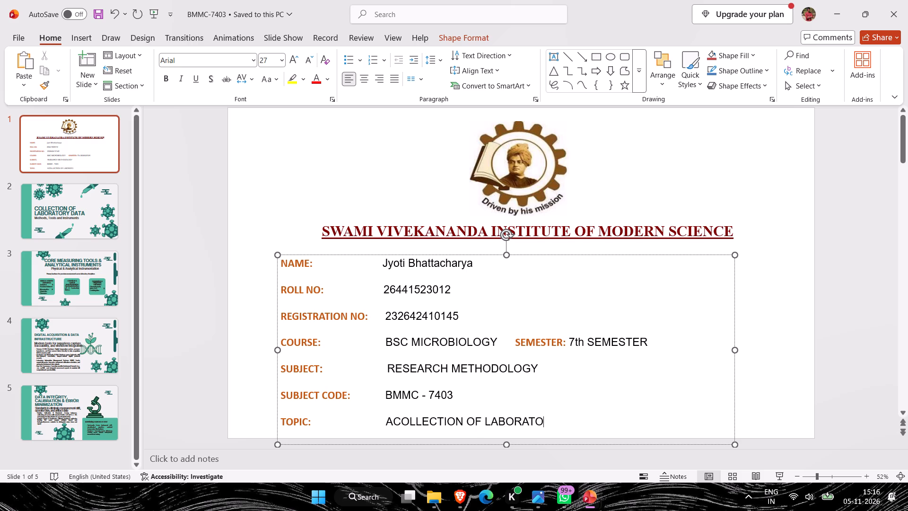
text(RY DATA)
text(:)
key(space)
Recheck the assignment topics list in Photos and complete the cover slide's topic with METHODS, TOOLS AND INSTRUMENTS.
key(alt+Tab)
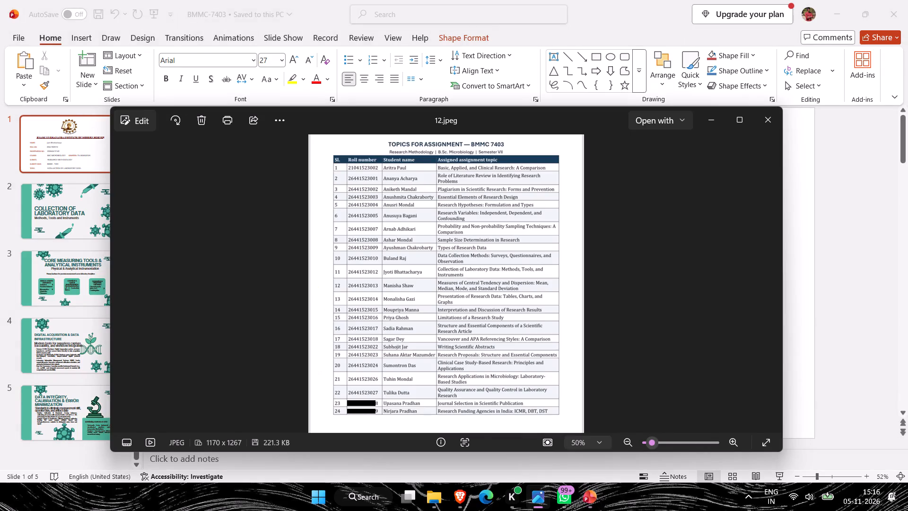
key(alt+Tab)
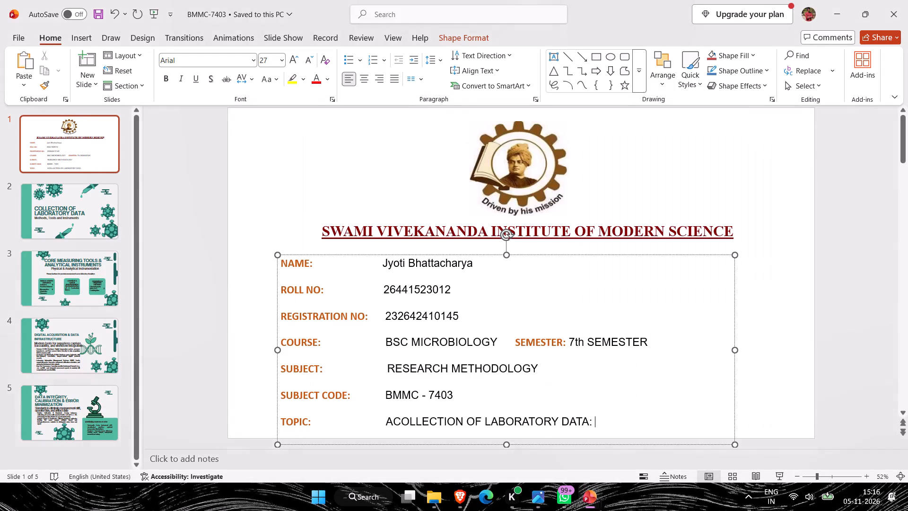
text(METHODS)
key(space)
key(BackSpace)
text(, TTO)
key(BackSpace)
key(BackSpace)
text(OOLS AND)
key(space)
text(iN)
key(BackSpace)
key(BackSpace)
text(INSTRU)
text(MENT)
key(s)
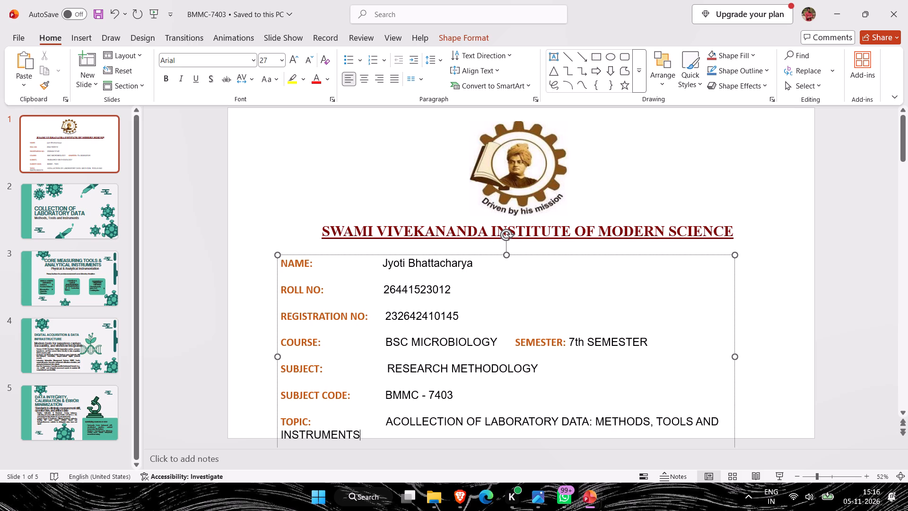
Indent the wrapped word INSTRUMENTS so it lines up beneath the start of the topic text.
click(282, 436)
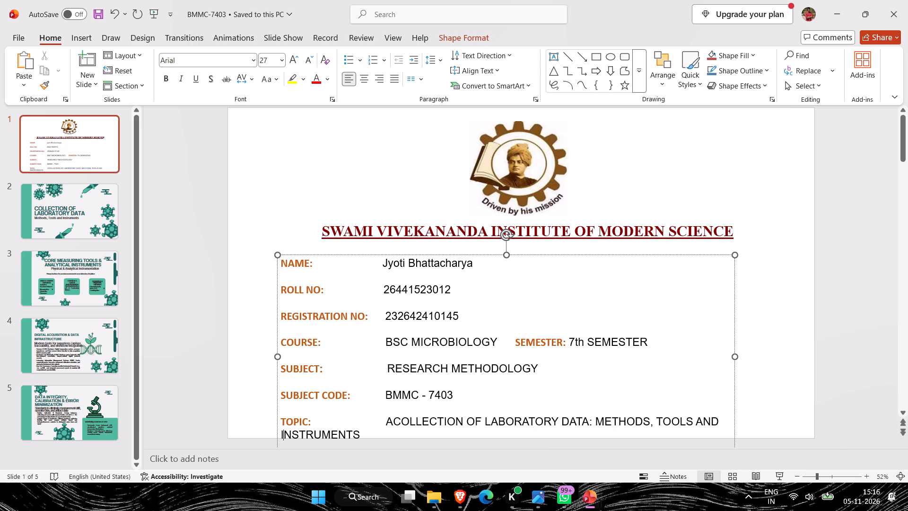
click(280, 436)
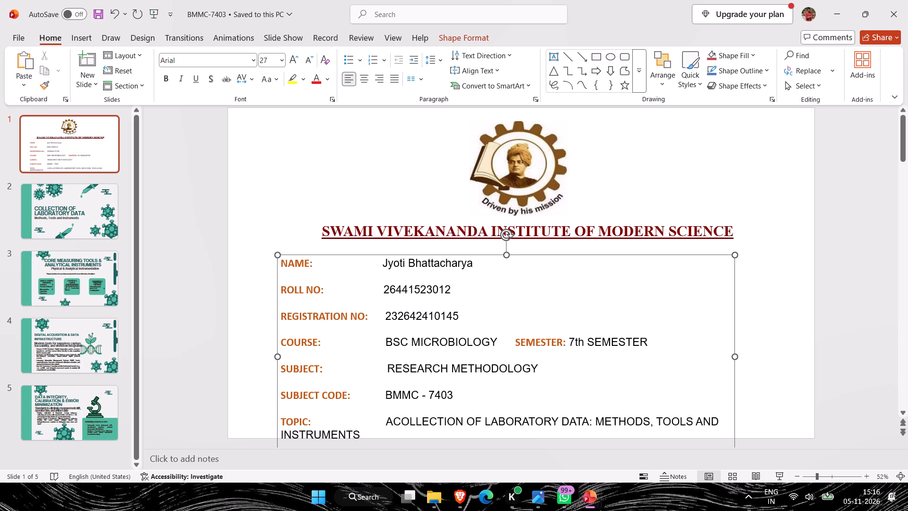
click(281, 434)
key(Tab)
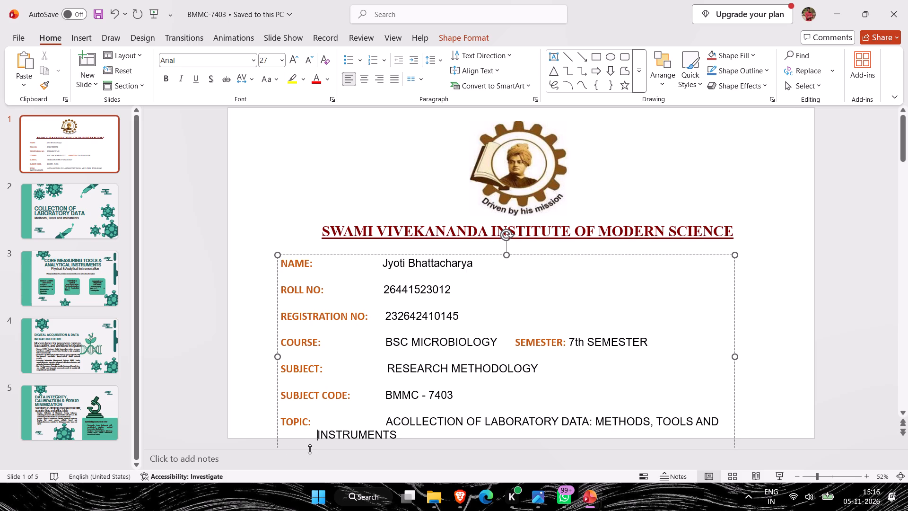
key(Tab)
key(Tab)
key(BackSpace)
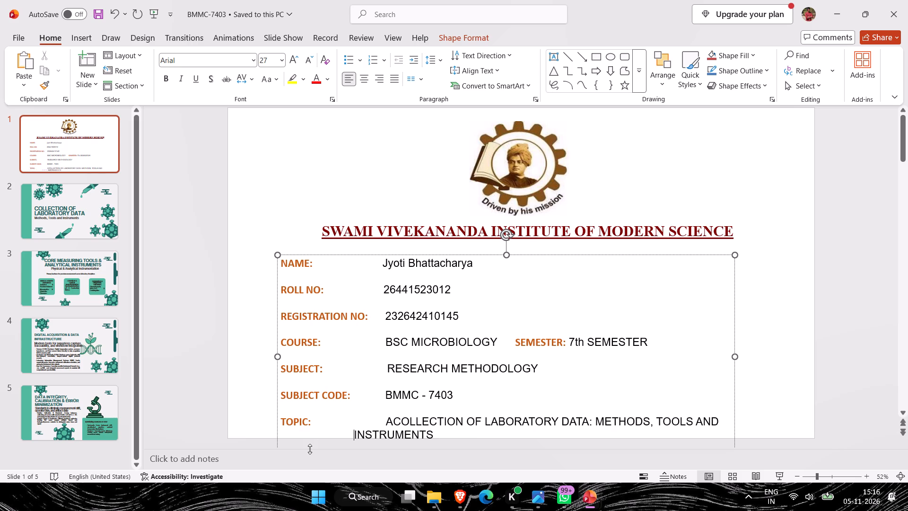
key(space)
key(space)
key(space)
key(space)
key(space)
key(space)
key(space)
key(space)
key(space)
key(space)
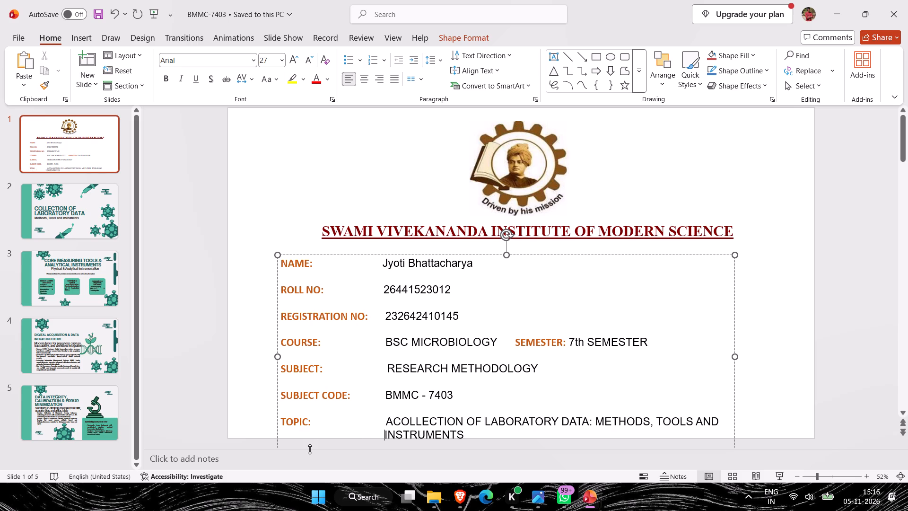
key(space)
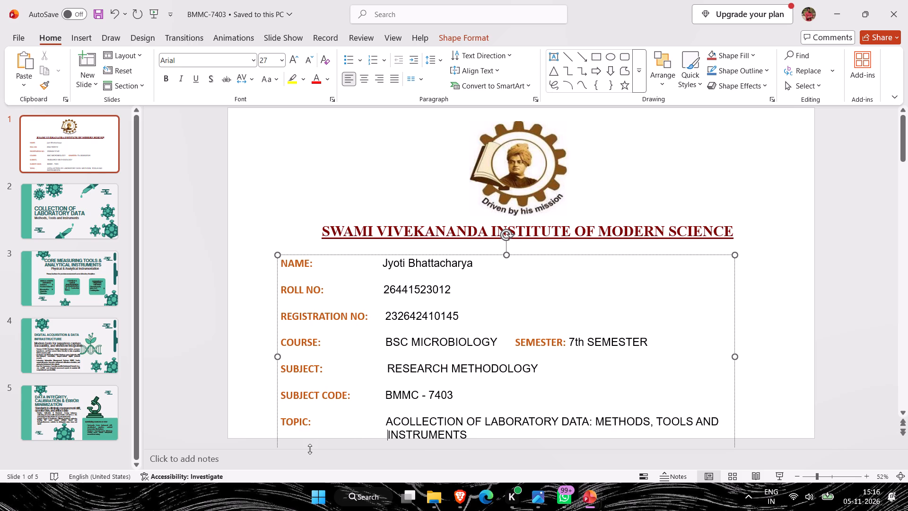
key(BackSpace)
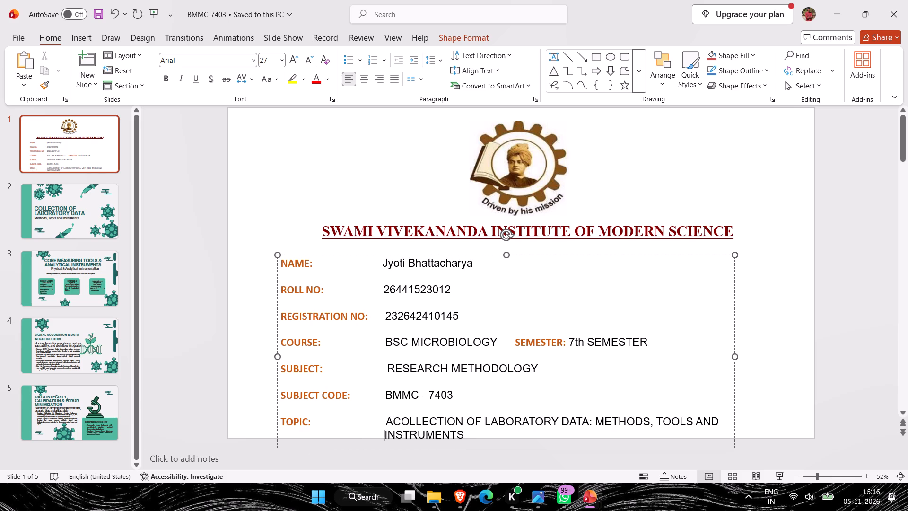
Remove the stray leading A from the topic so it begins with COLLECTION.
click(393, 419)
key(BackSpace)
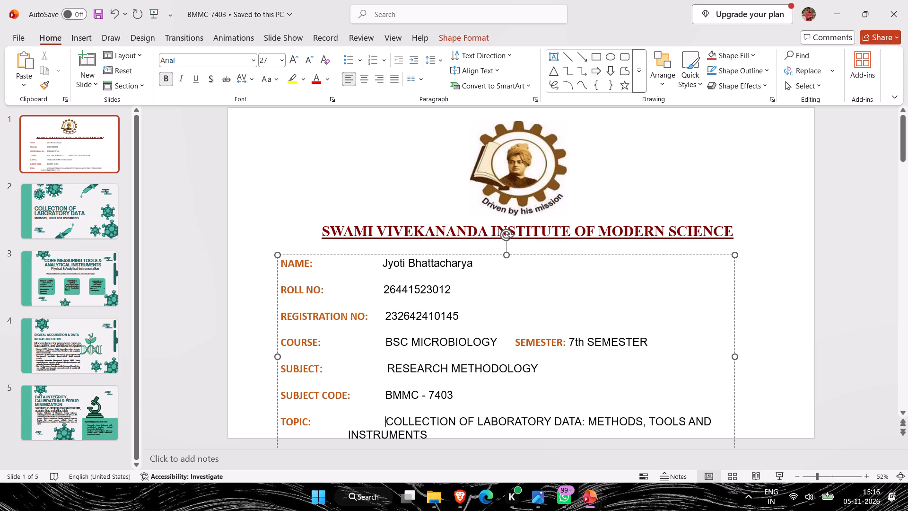
Replace the spacing before the wrapped word INSTRUMENTS so it lines up beneath COLLECTION on the cover slide's TOPIC line.
click(345, 435)
key(Right)
key(BackSpace)
key(BackSpace)
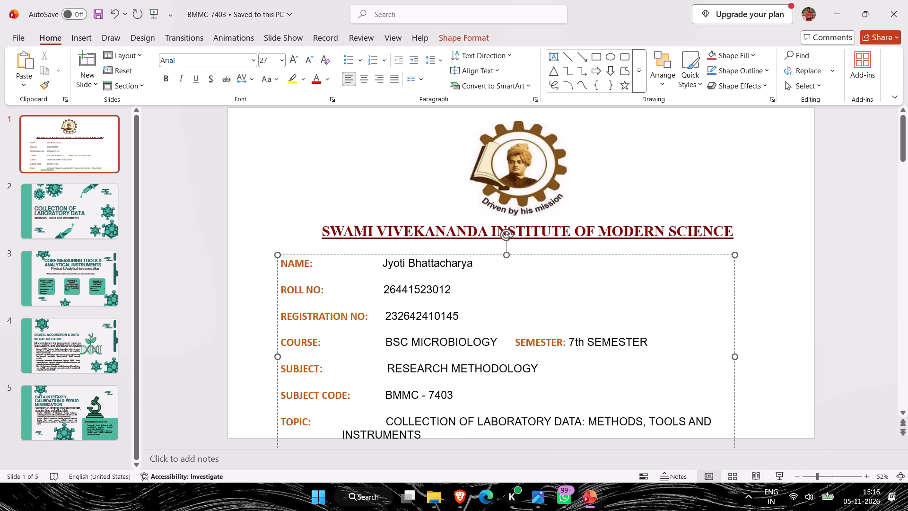
key(BackSpace)
key(BackSpace)
key(BackSpace)
key(BackSpace)
key(BackSpace)
key(BackSpace)
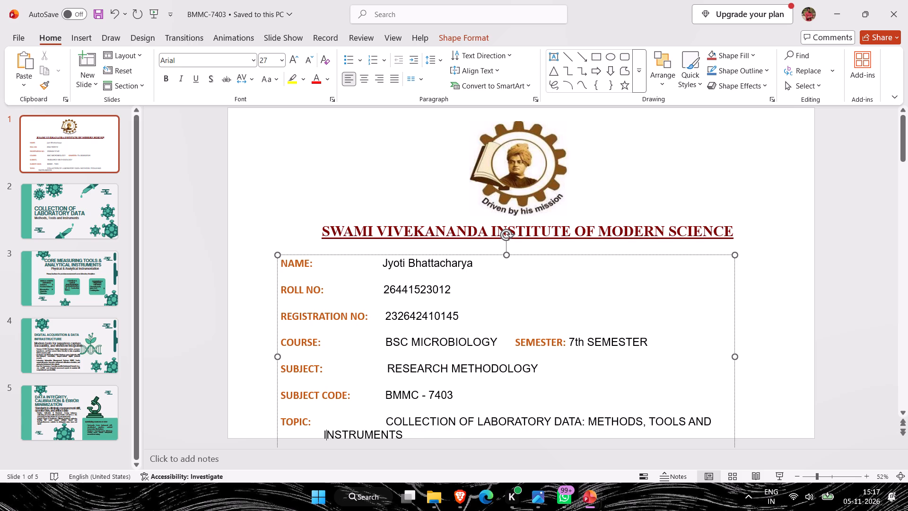
key(BackSpace)
key(BackSpace)
key(BackSpace)
key(Tab)
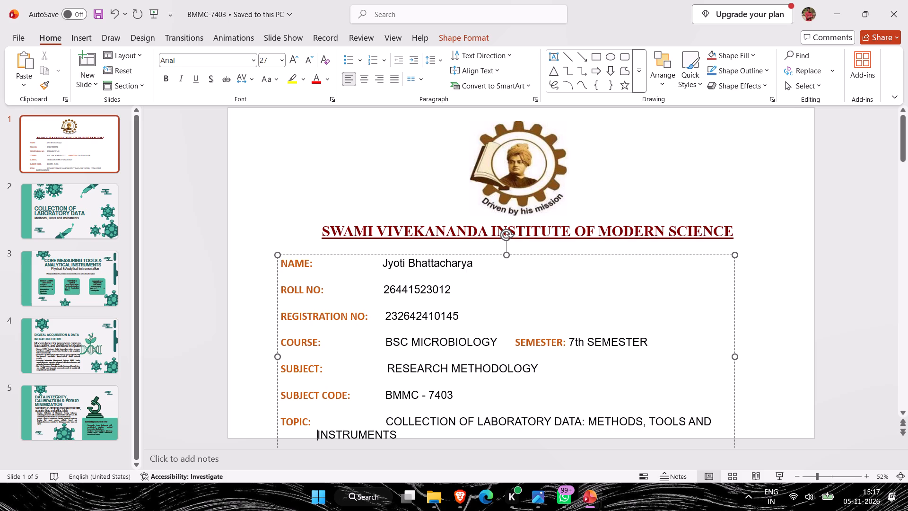
key(Tab)
key(Tab)
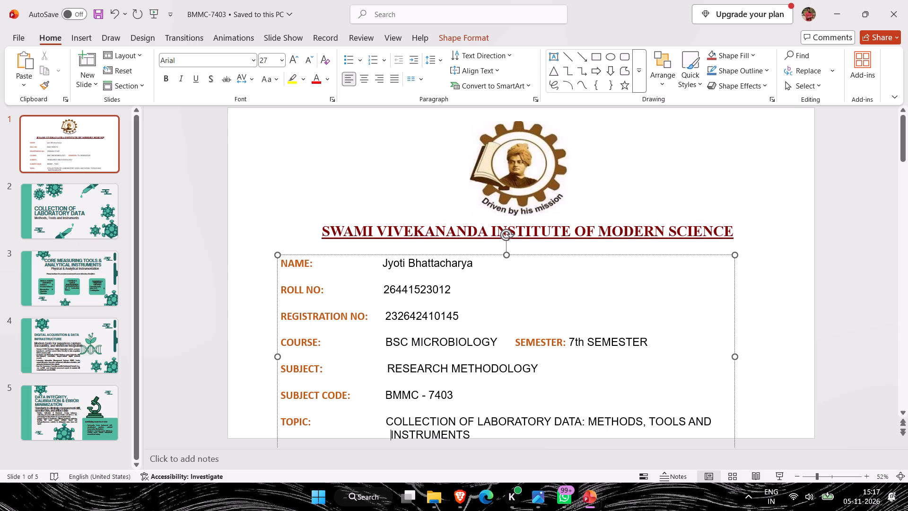
key(BackSpace)
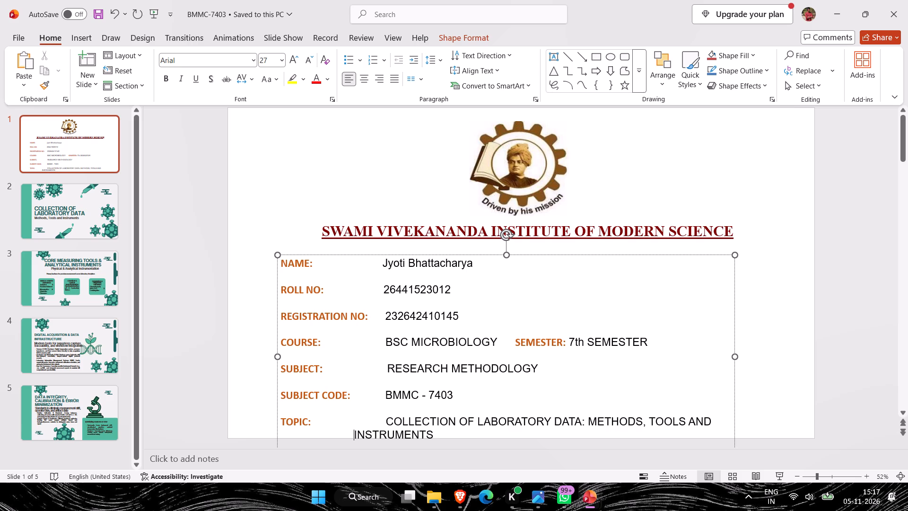
key(space)
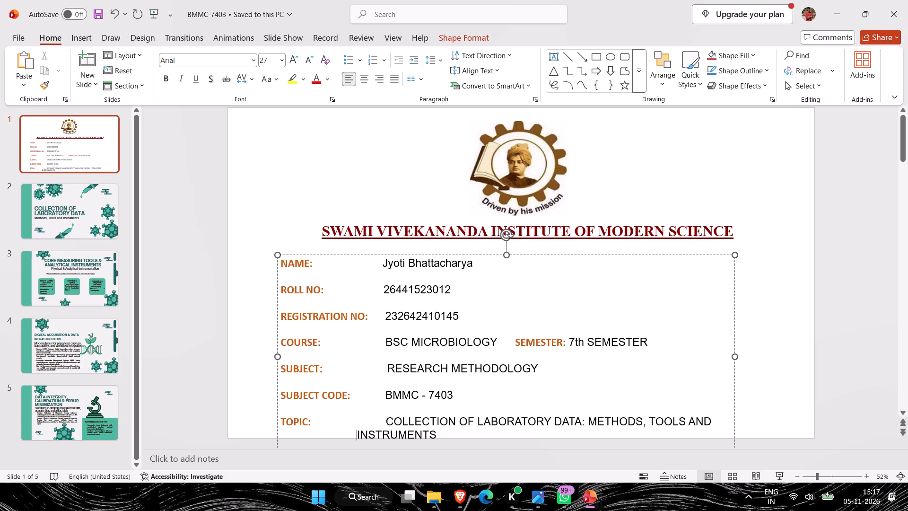
key(space)
key(space)
key(space)
key(space)
key(space)
key(space)
key(space)
key(space)
key(space)
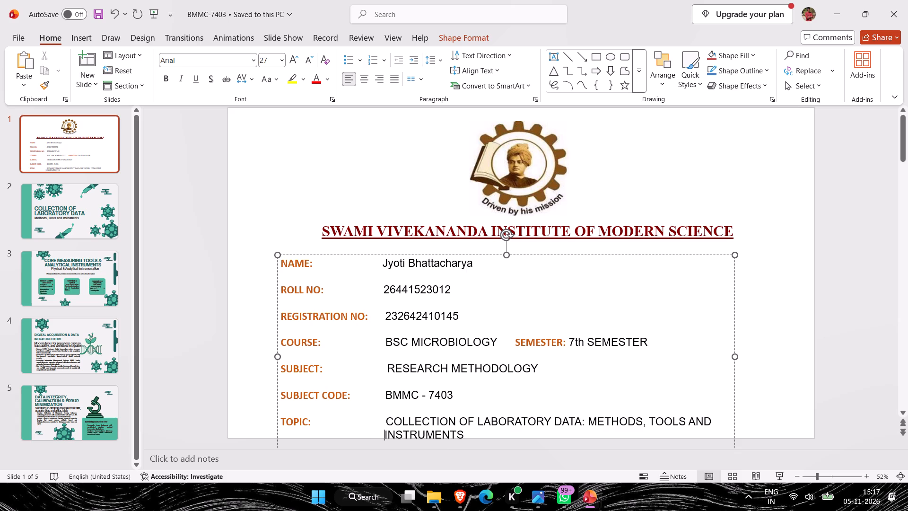
key(space)
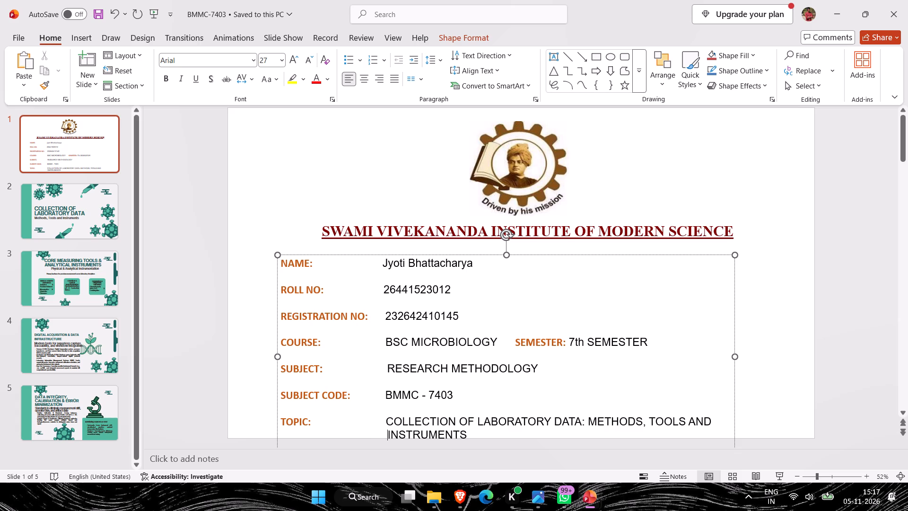
key(BackSpace)
click(471, 431)
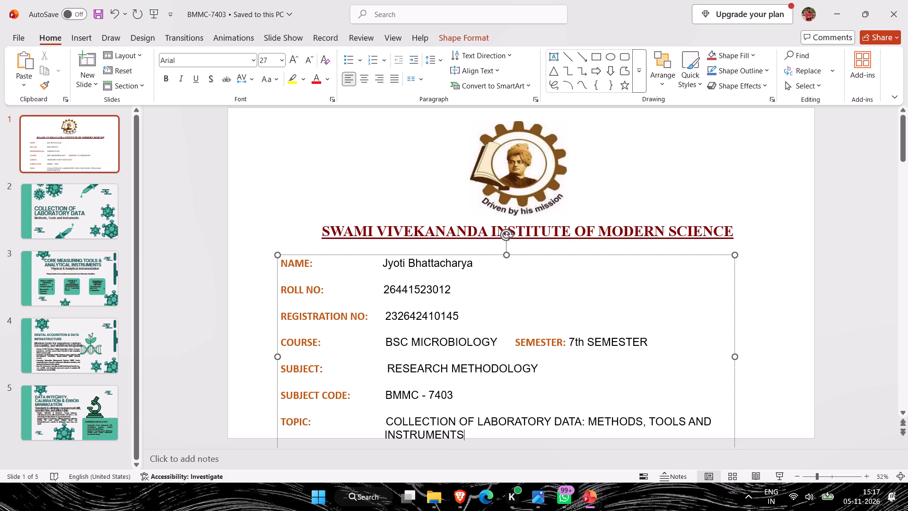
click(874, 315)
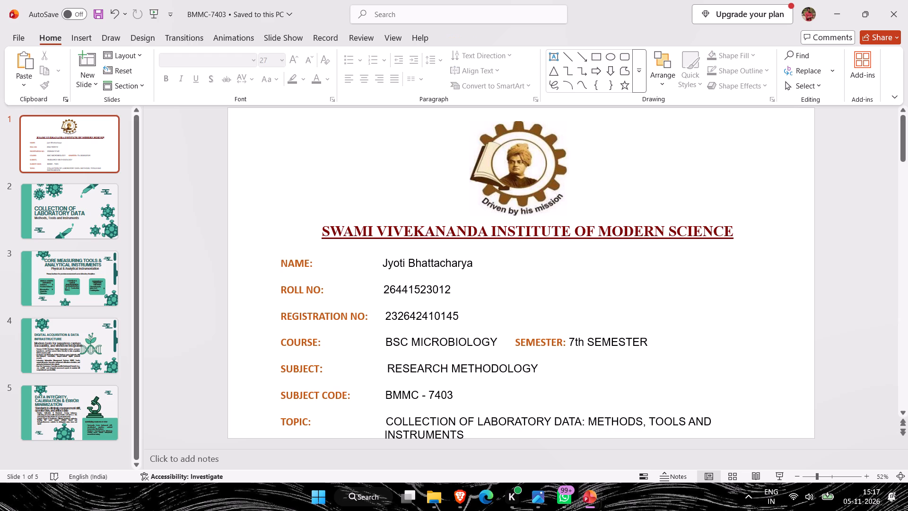
Nudge the cover slide's student details text box slightly upward so the whole topic fits on the slide.
click(751, 270)
click(725, 273)
key(Up)
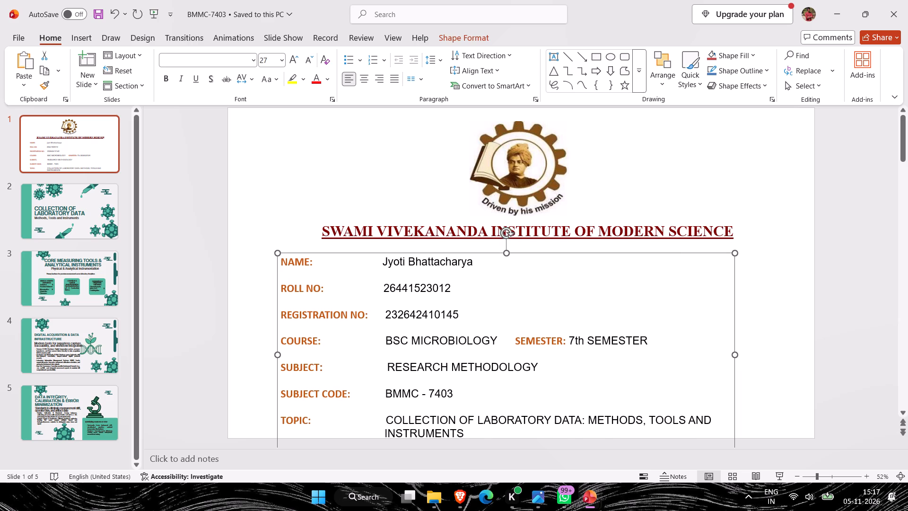
key(Up)
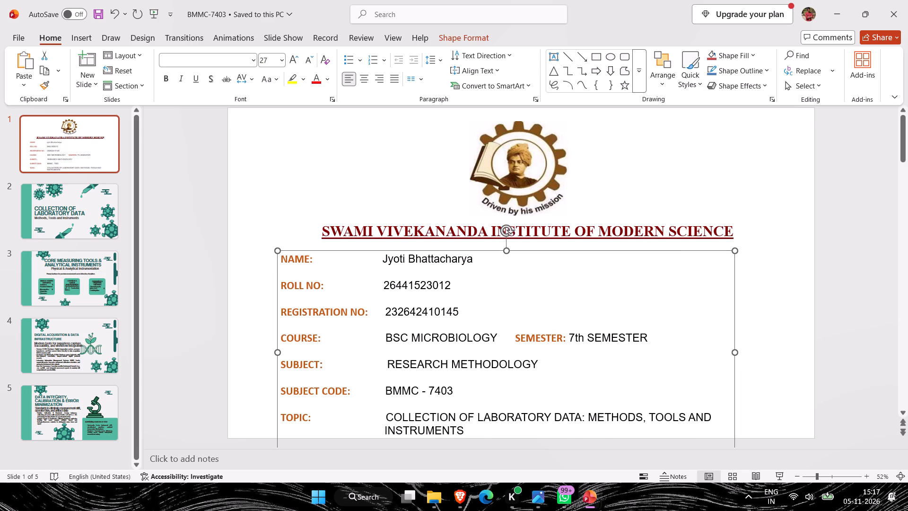
click(907, 180)
click(855, 267)
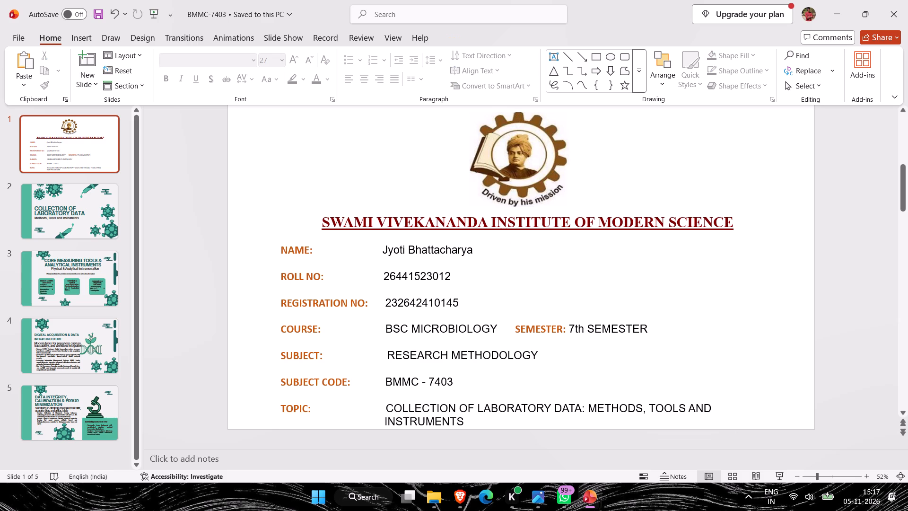
Review slides 2 to 5 of the BMMC-7403 presentation to check their content and the closing slide.
scroll(783, 180, right, 1)
click(72, 412)
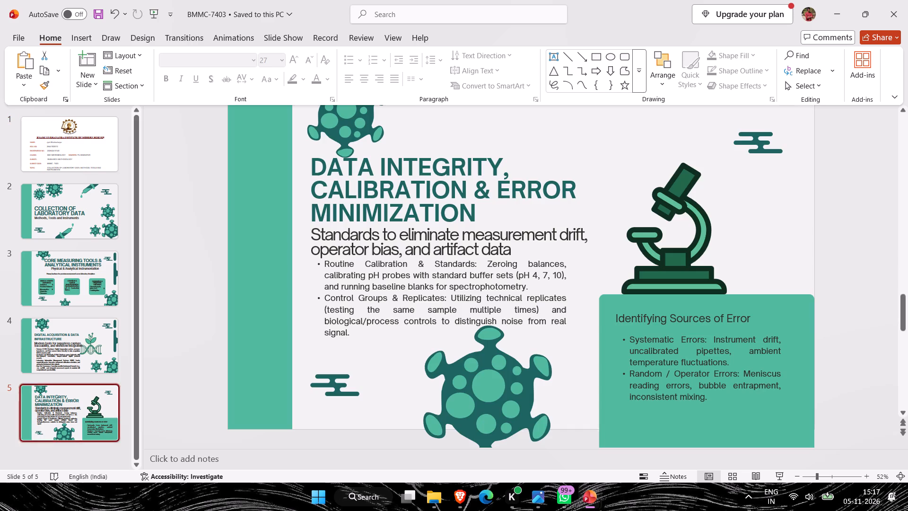
click(84, 333)
click(88, 273)
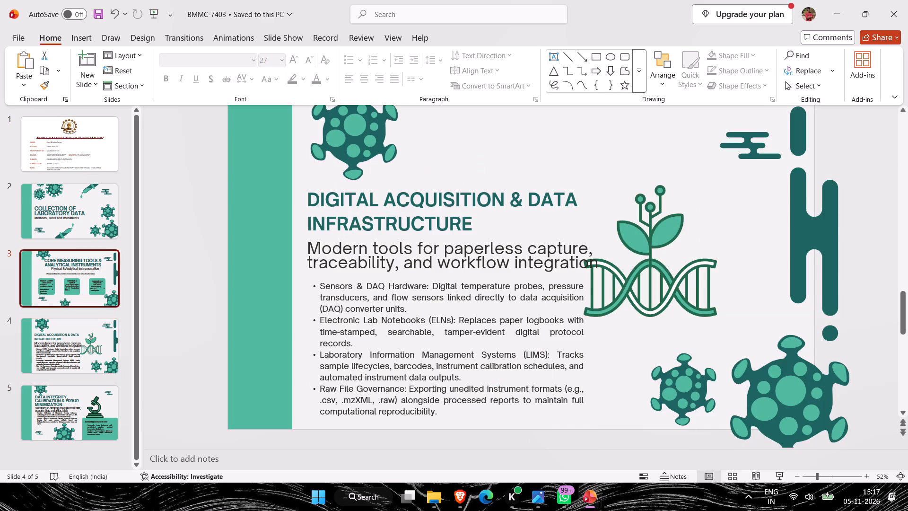
click(88, 198)
click(73, 258)
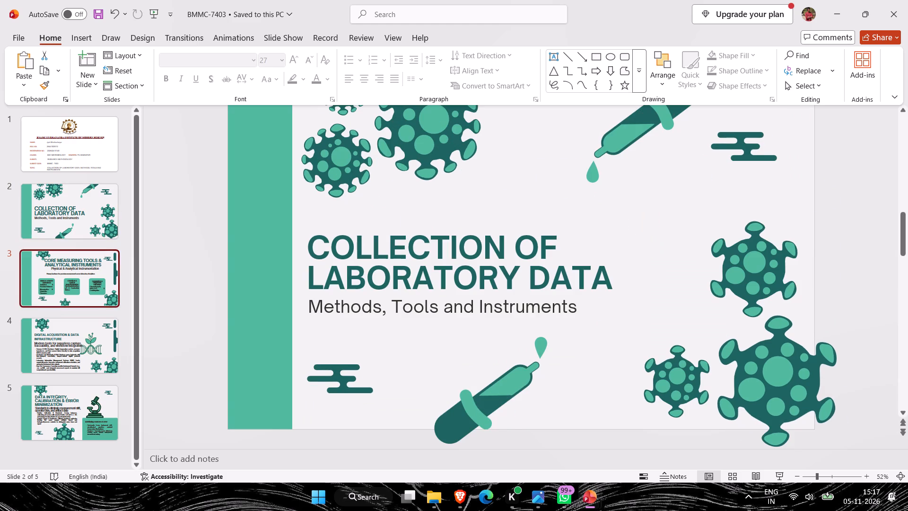
click(59, 332)
click(48, 408)
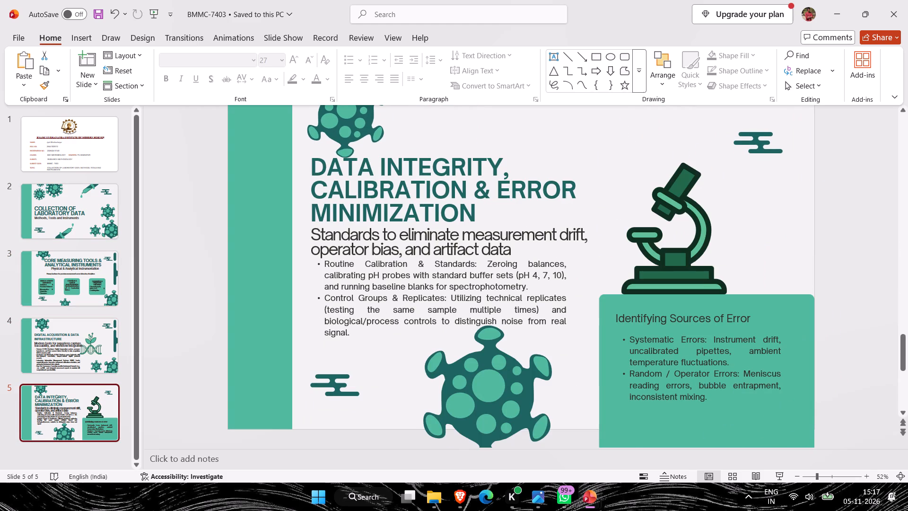
Switch to the Jia 7th sem folder in File Explorer and select the BMMC-7403 presentation file.
click(835, 0)
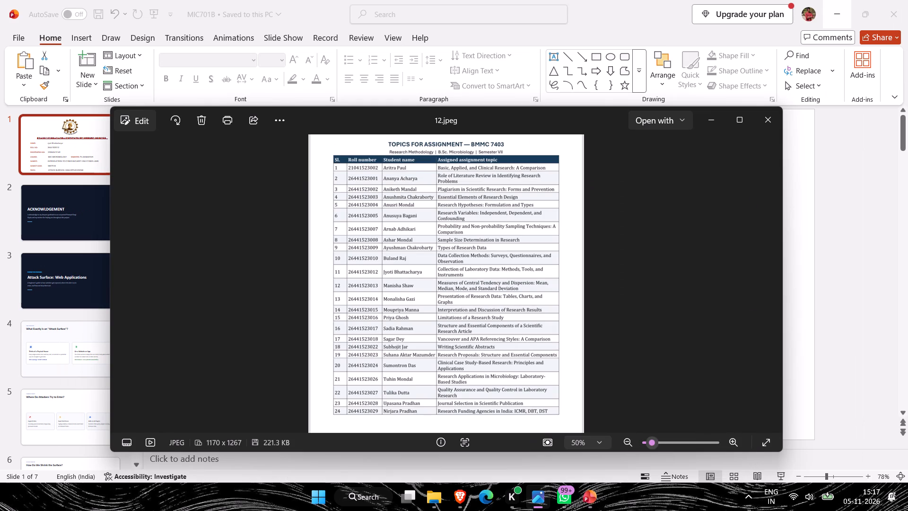
key(ctrl+Tab)
key(alt+Tab)
key(alt+Tab)
key(alt+Tab)
key(alt+Tab)
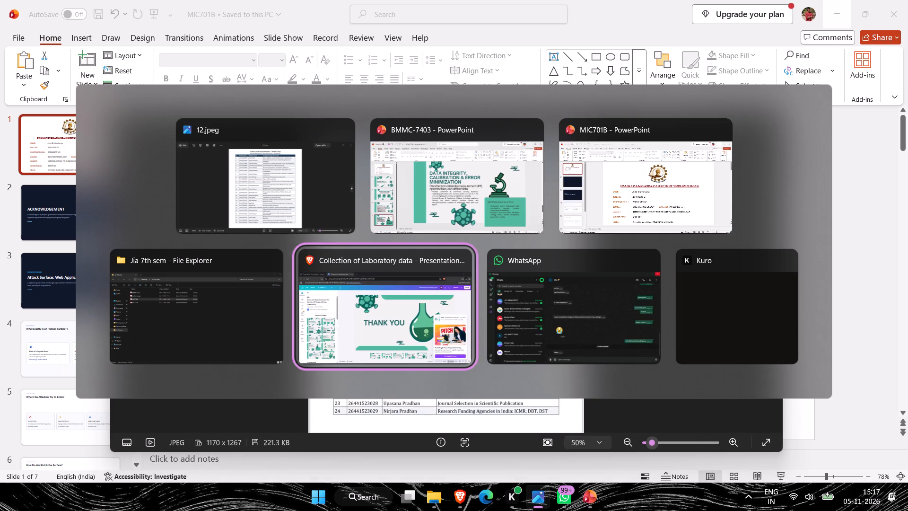
key(alt+Tab)
key(alt+Tab)
key(alt+Tab)
key(alt+Tab)
key(alt+Tab)
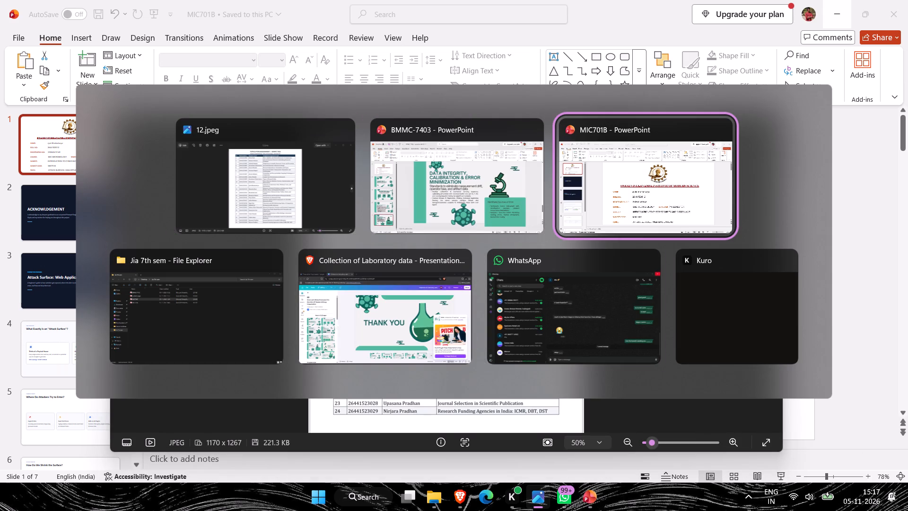
key(alt+Tab)
key(alt+Tab)
key(alt+Tab)
key(alt+Tab)
key(alt+Tab)
key(alt+Tab)
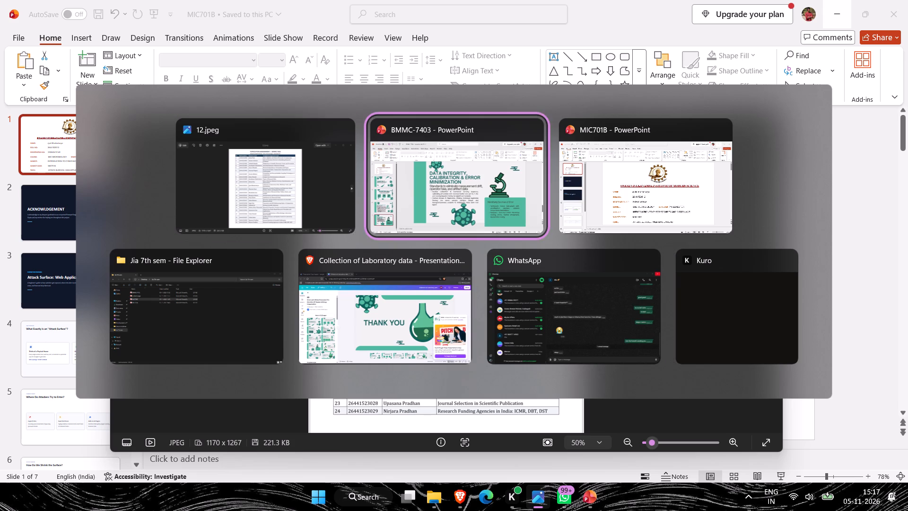
key(alt+Tab)
key(alt+Tab)
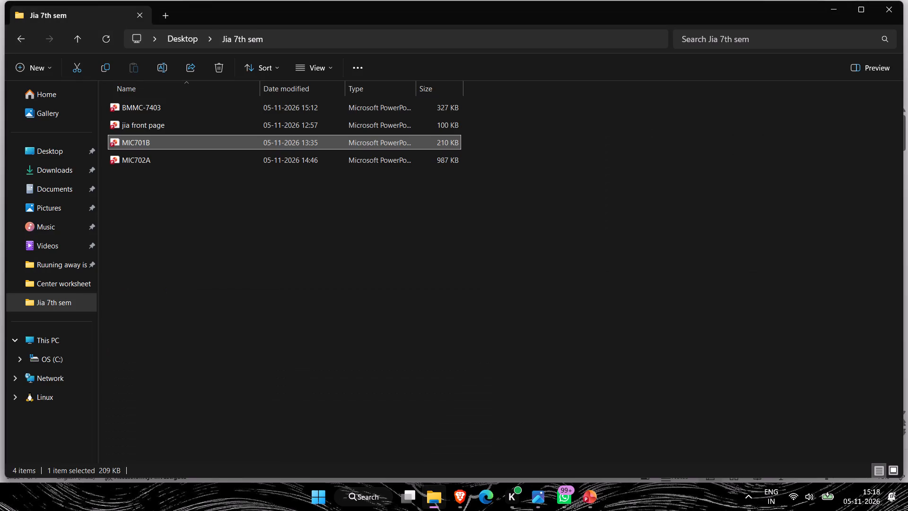
click(366, 210)
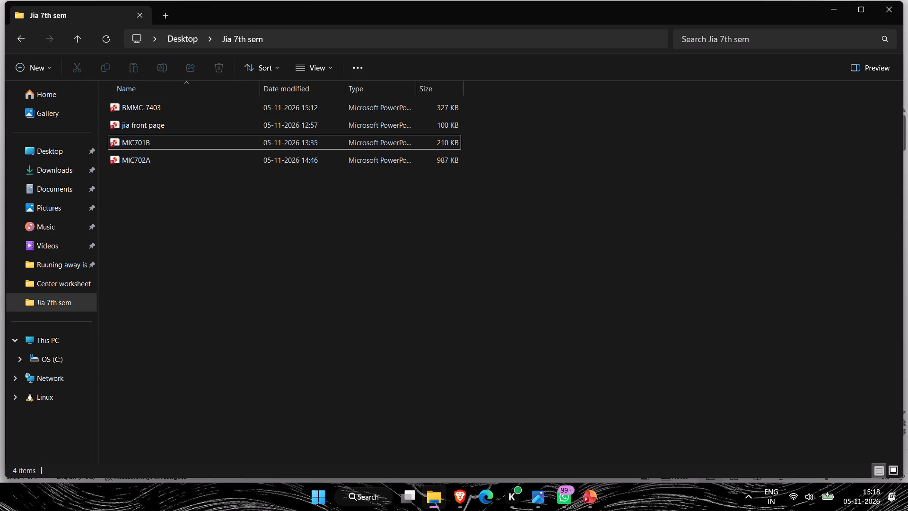
click(299, 110)
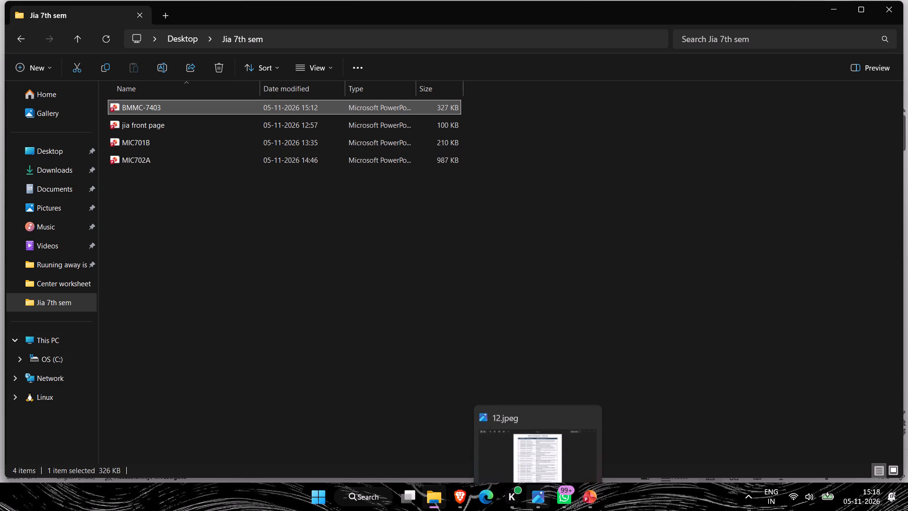
In Canva in the browser, download only the THANK YOU page (5) as a PPTX named Collection of Laboratory data.
click(459, 504)
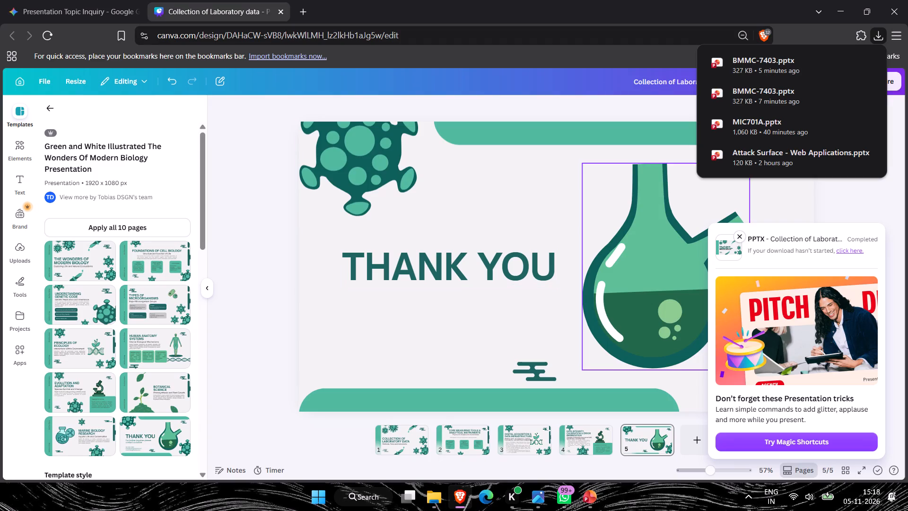
click(735, 234)
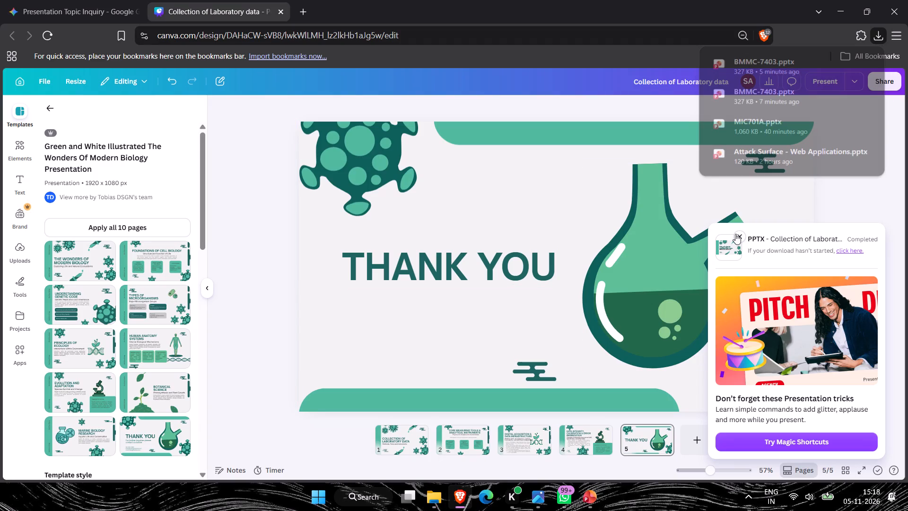
click(857, 76)
click(891, 77)
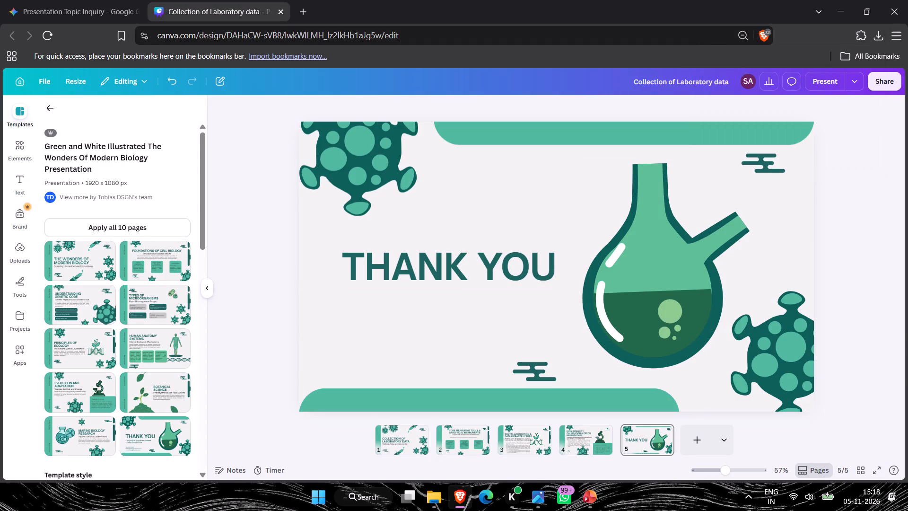
click(883, 86)
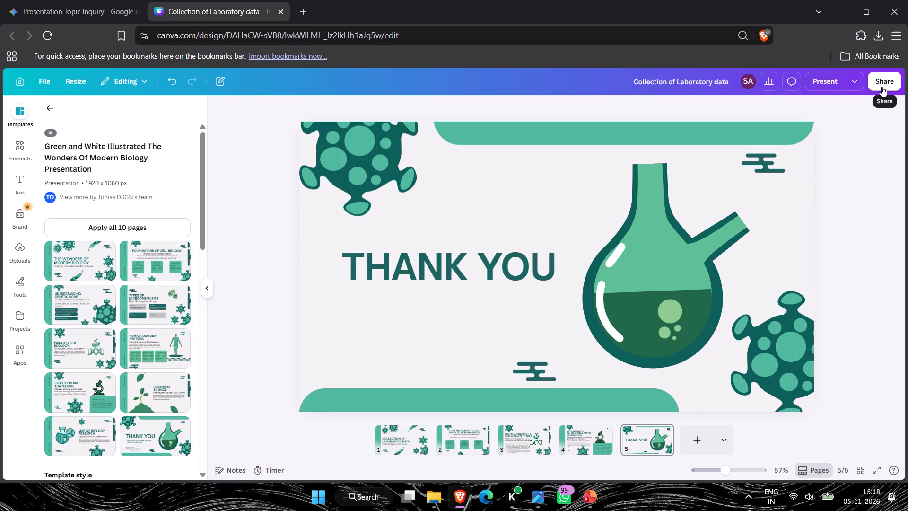
click(882, 87)
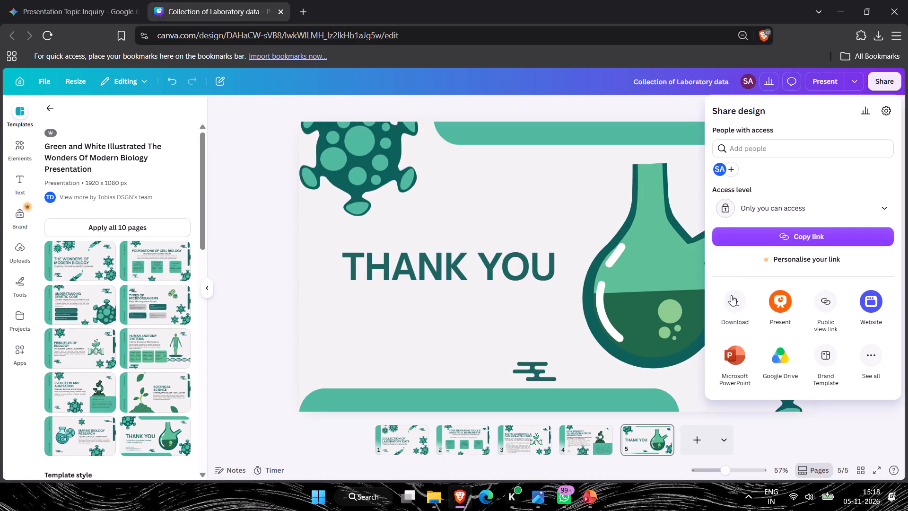
click(730, 298)
click(800, 206)
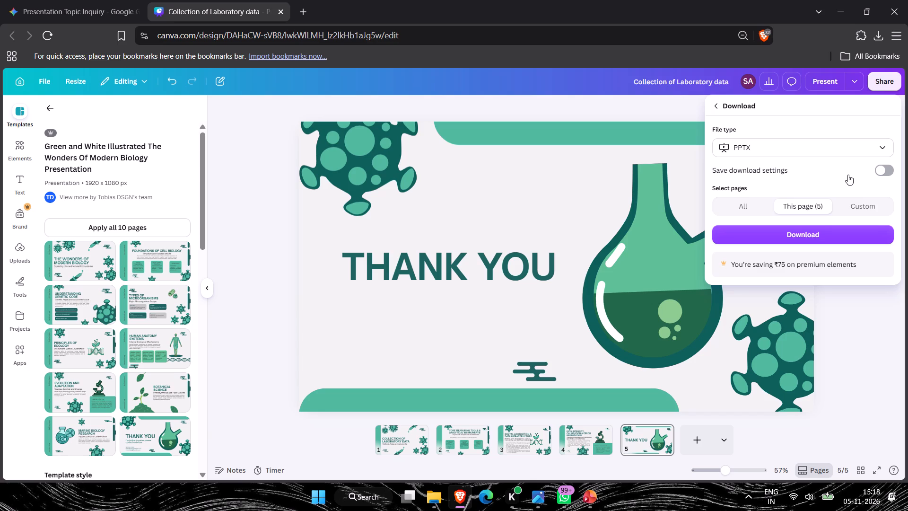
click(792, 232)
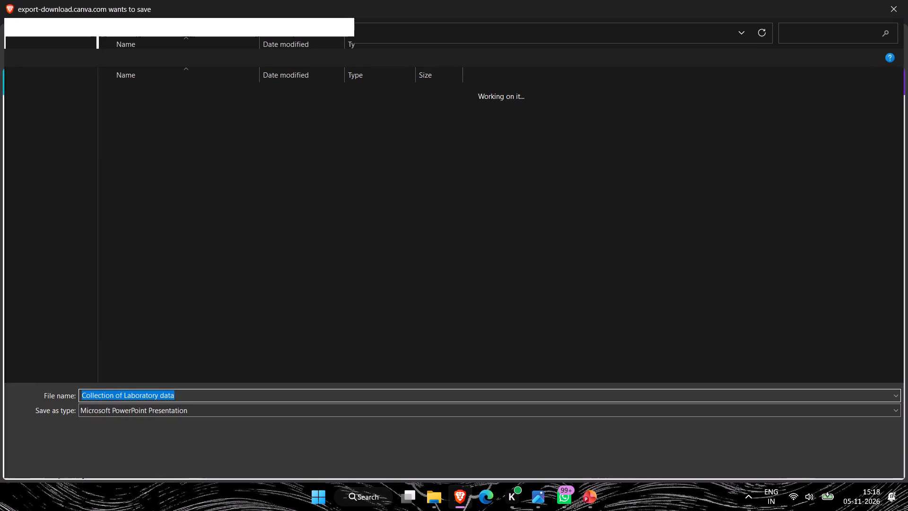
key(Return)
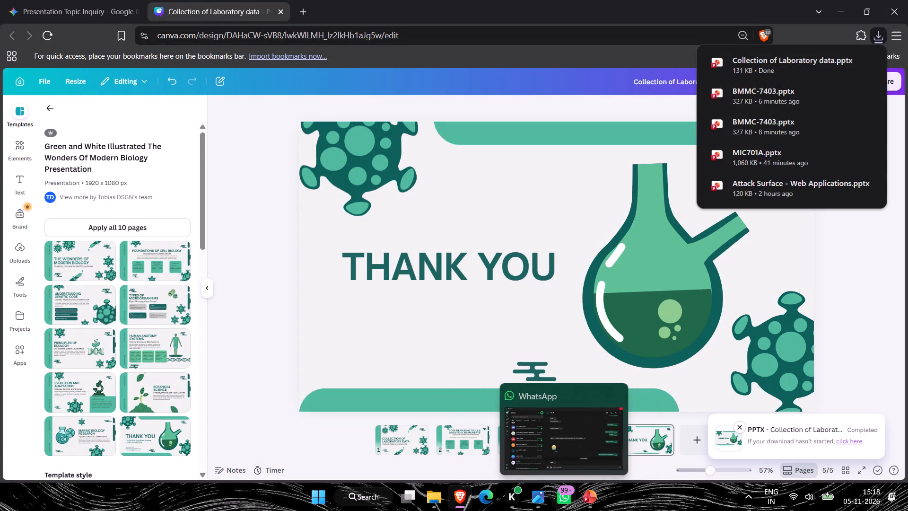
Copy the ACKNOWLDGEMENT slide from the MIC701B presentation, close that presentation, and paste the slide directly after the cover in BMMC-7403.
click(611, 461)
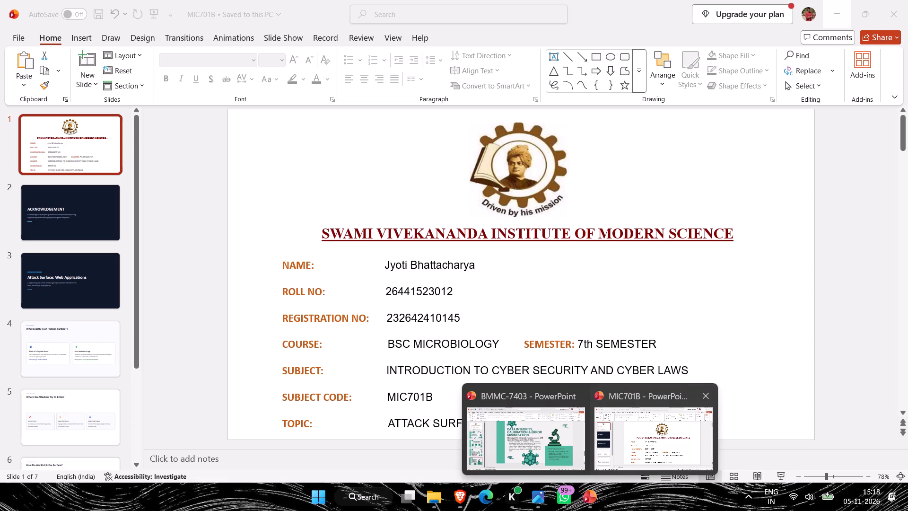
click(100, 200)
key(ctrl+c)
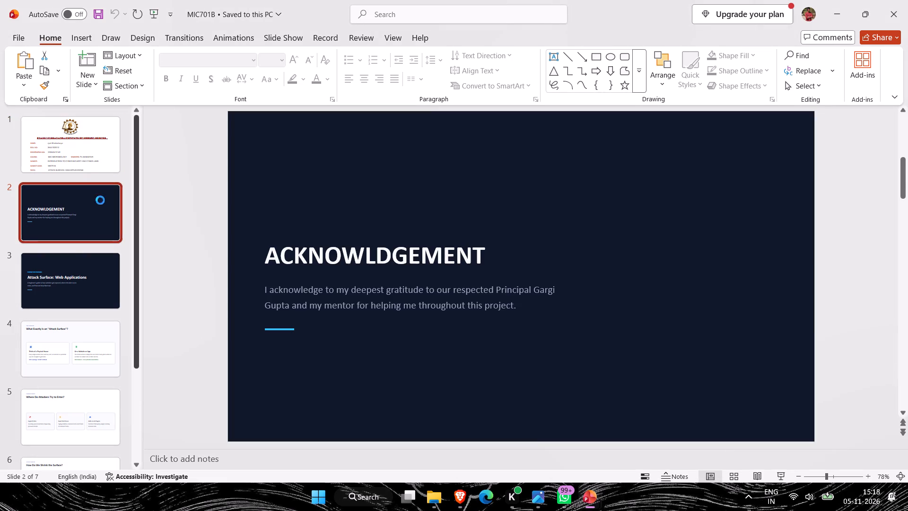
click(907, 0)
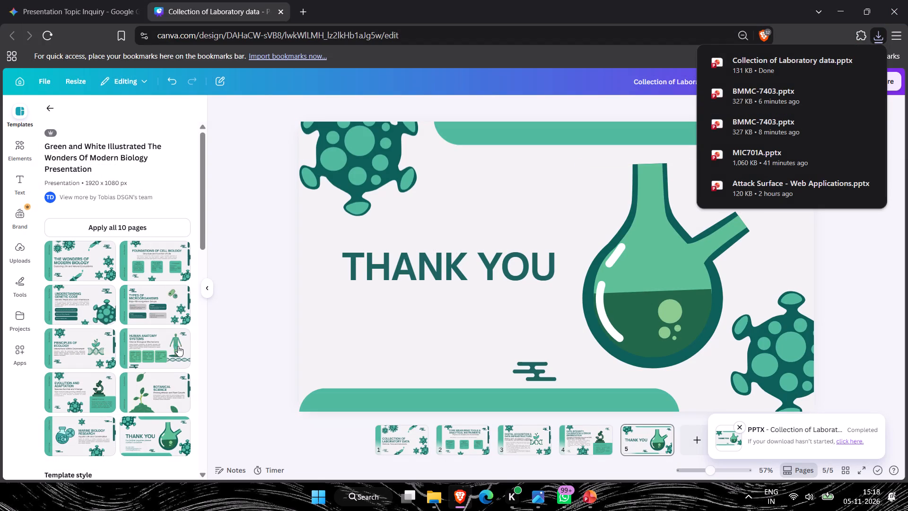
key(alt+Tab)
key(alt+Tab)
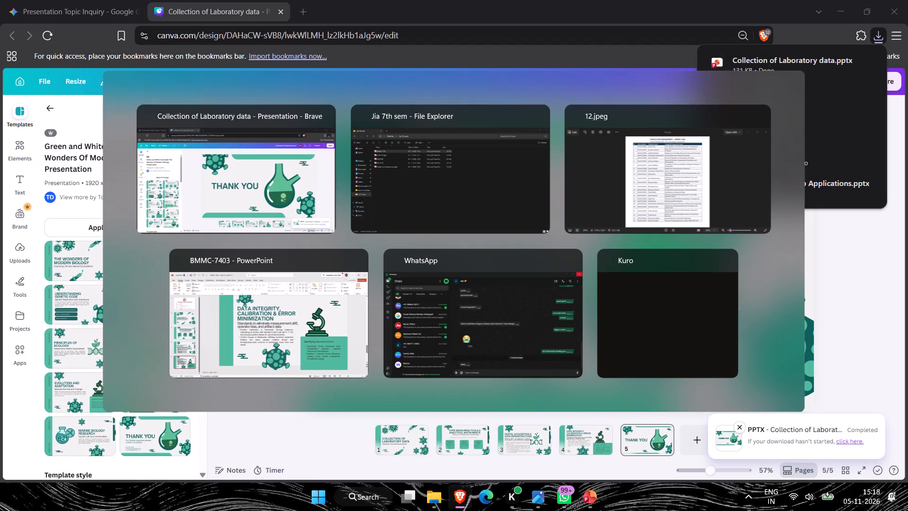
key(alt+Tab)
key(alt+Tab)
key(alt+Tab)
key(alt+Tab)
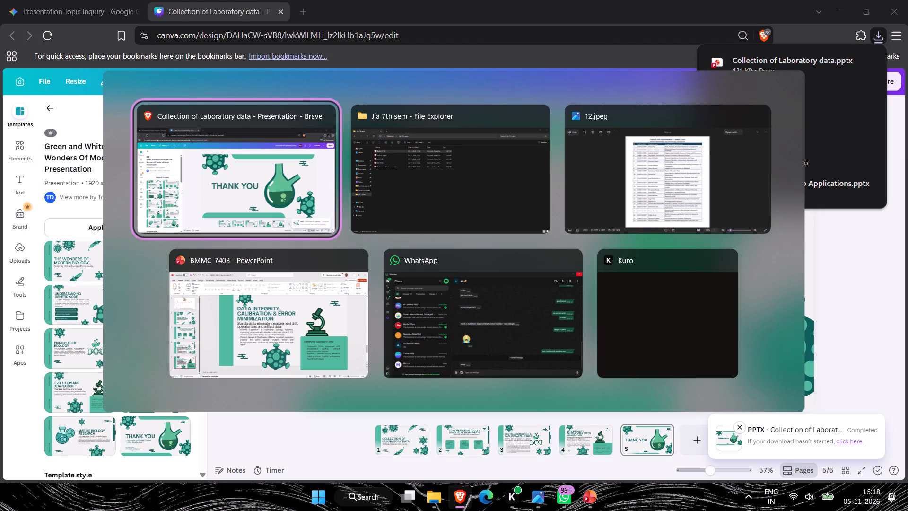
key(alt+Tab)
key(alt+Tab)
key(alt+Tab)
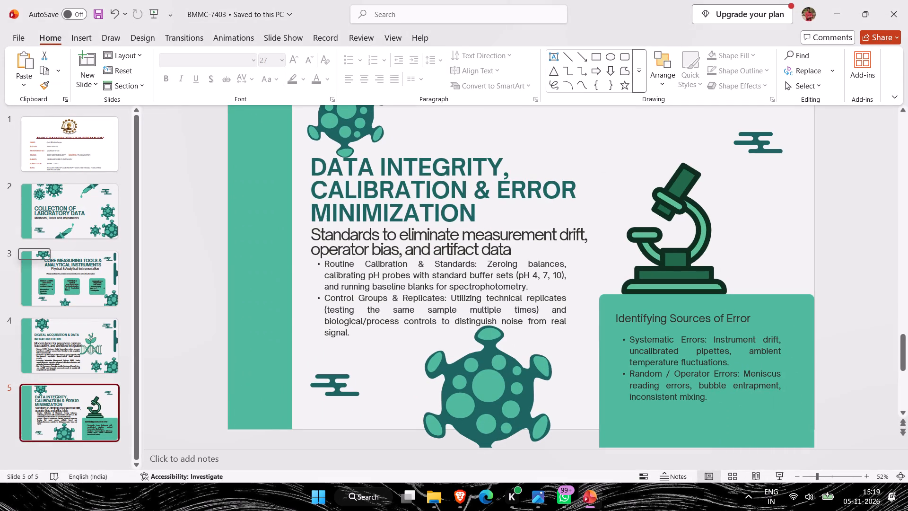
click(65, 182)
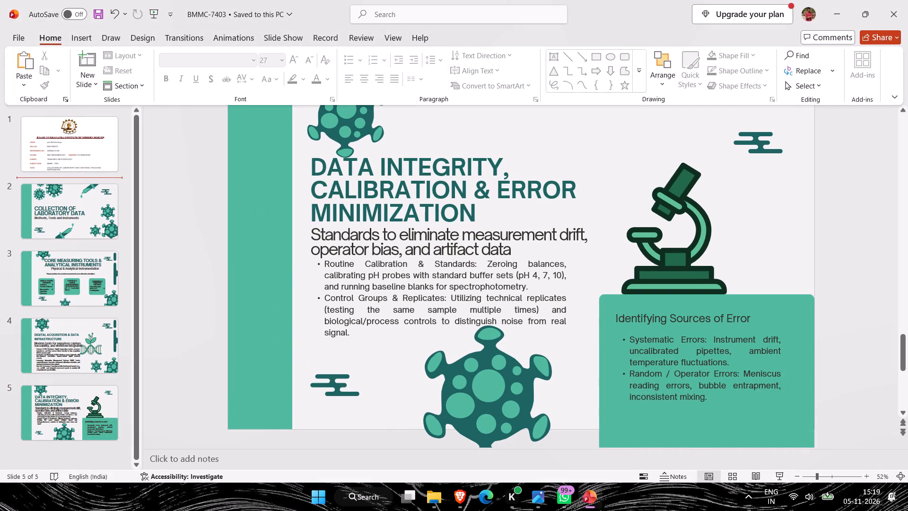
key(ctrl+v)
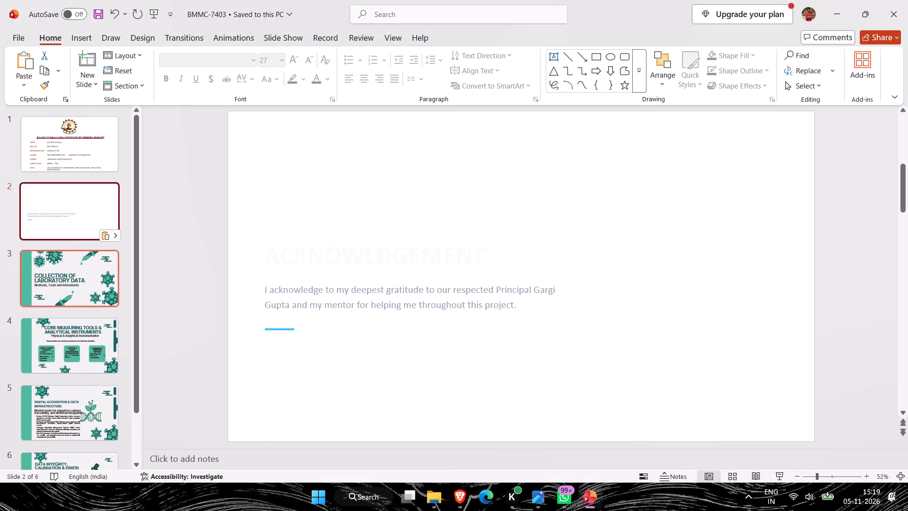
Copy the THANK YOU slide from the Collection of Laboratory data presentation, close that file, and paste the slide after slide 6 in BMMC-7403.
scroll(67, 352, down, 3)
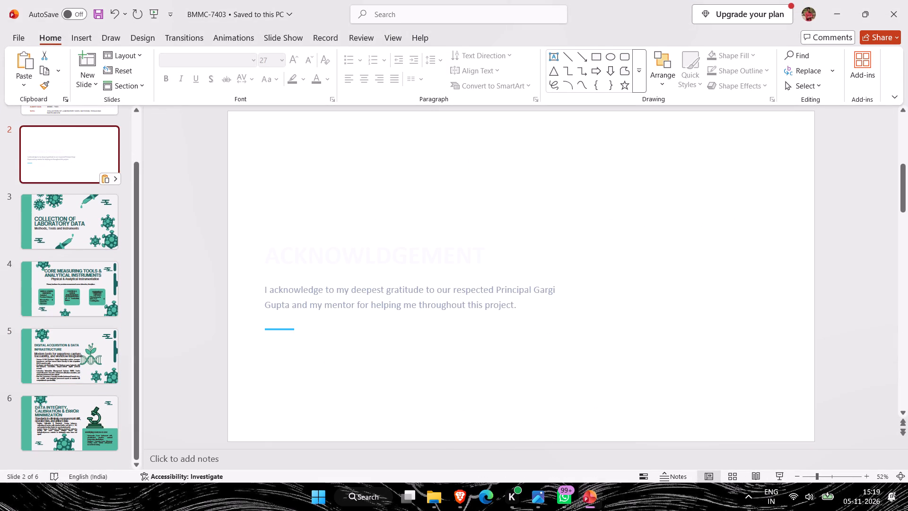
click(87, 418)
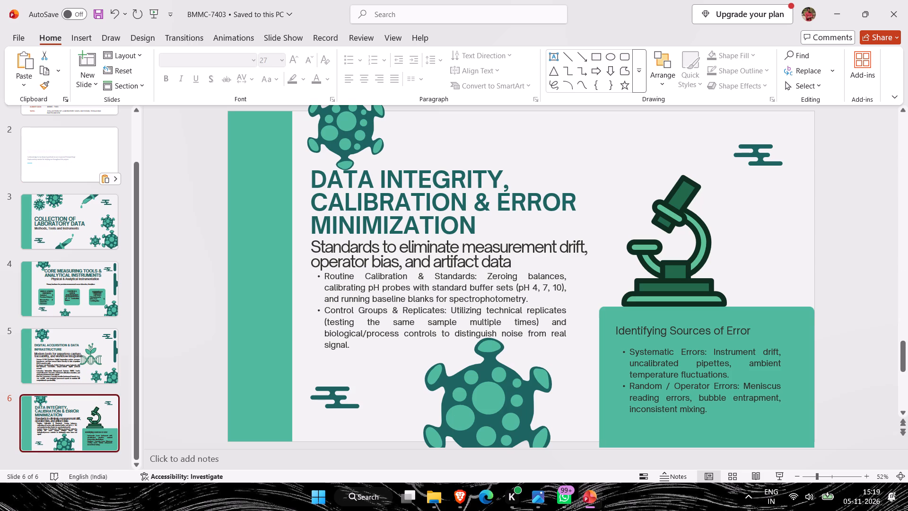
key(alt+Tab)
key(alt+Tab)
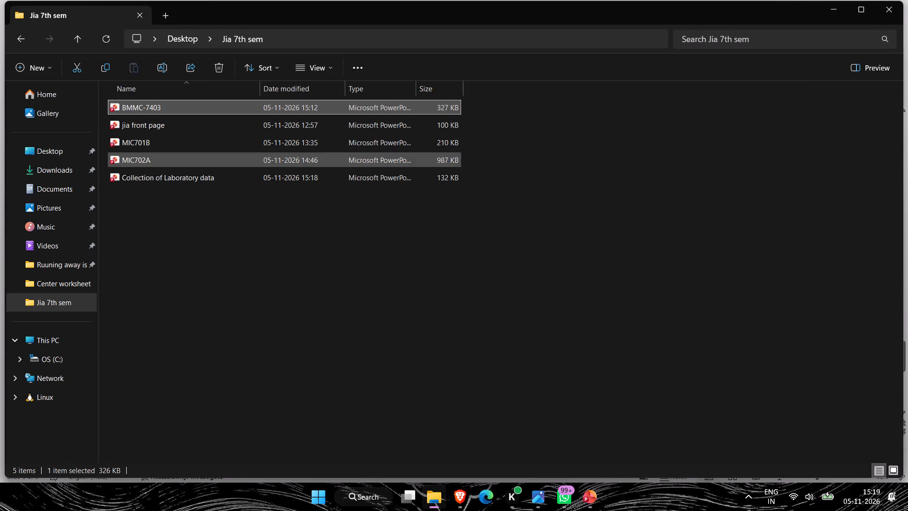
double_click(175, 178)
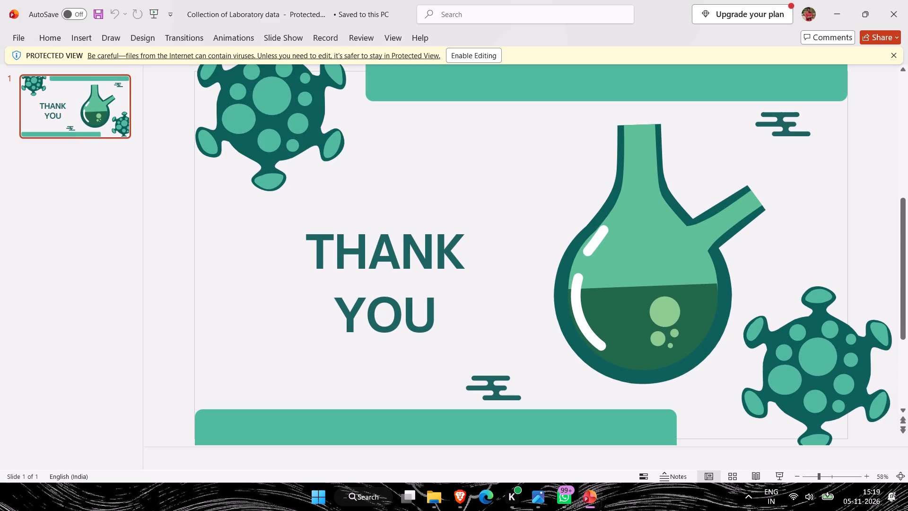
click(480, 55)
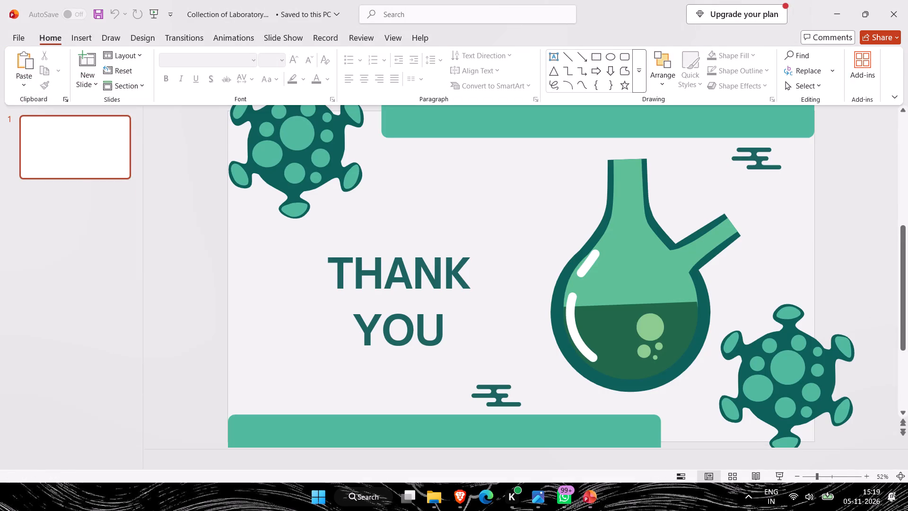
key(ctrl+c)
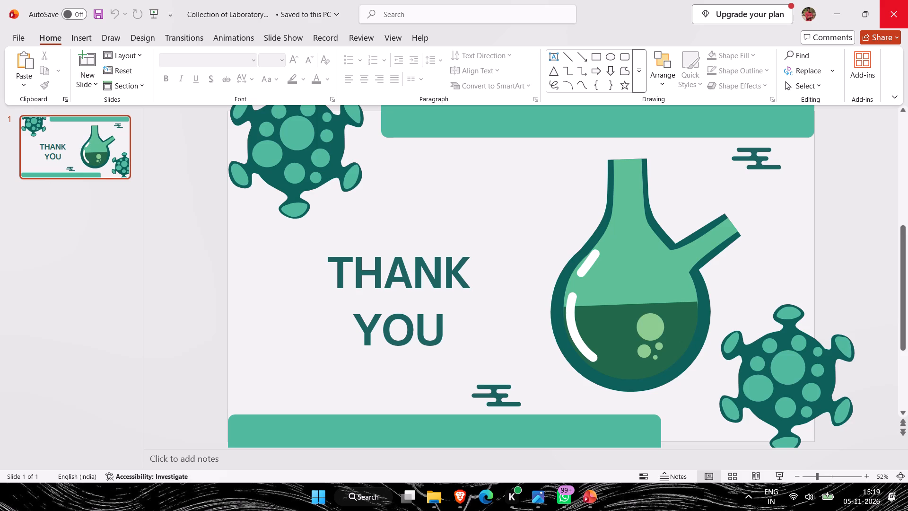
click(72, 157)
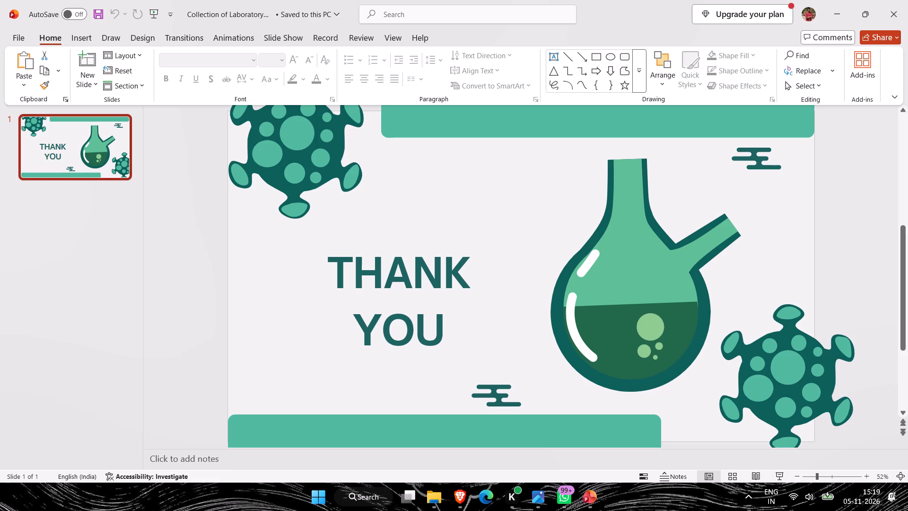
key(ctrl+c)
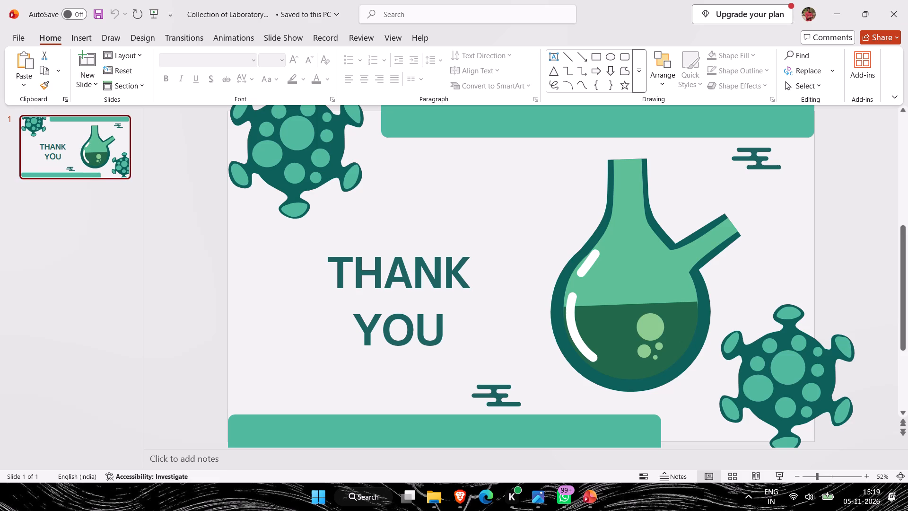
click(894, 7)
key(alt+Tab)
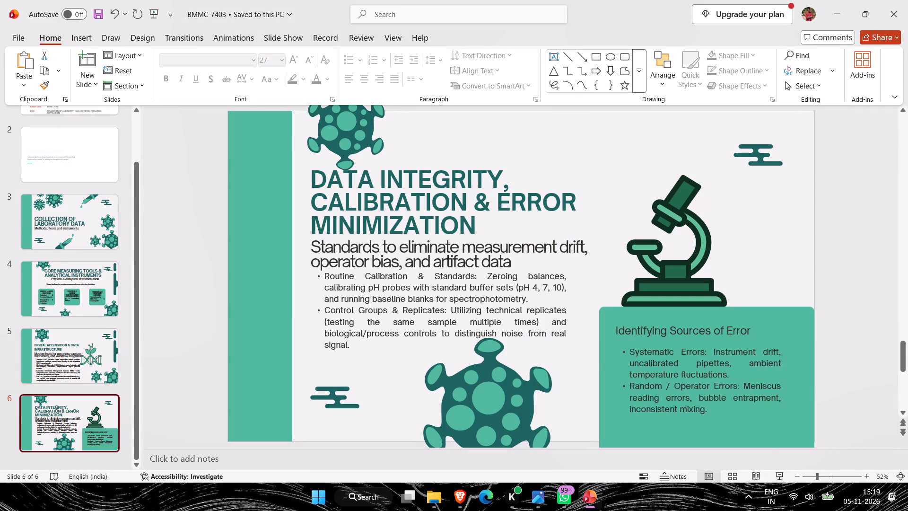
key(ctrl+v)
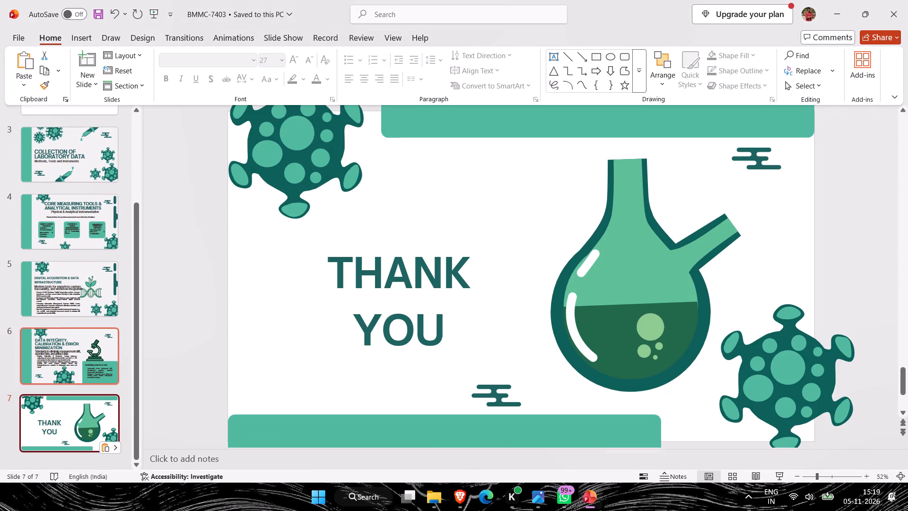
scroll(118, 335, up, 4)
scroll(64, 278, down, 1)
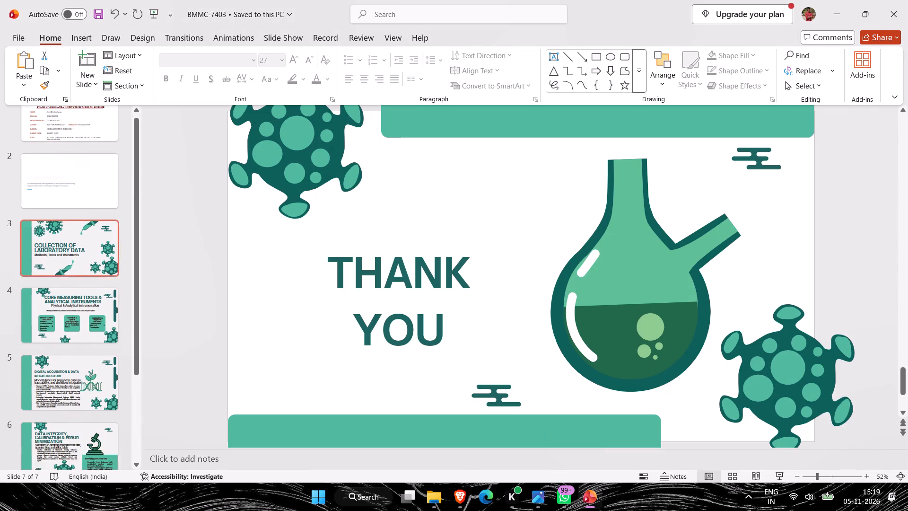
scroll(64, 278, down, 2)
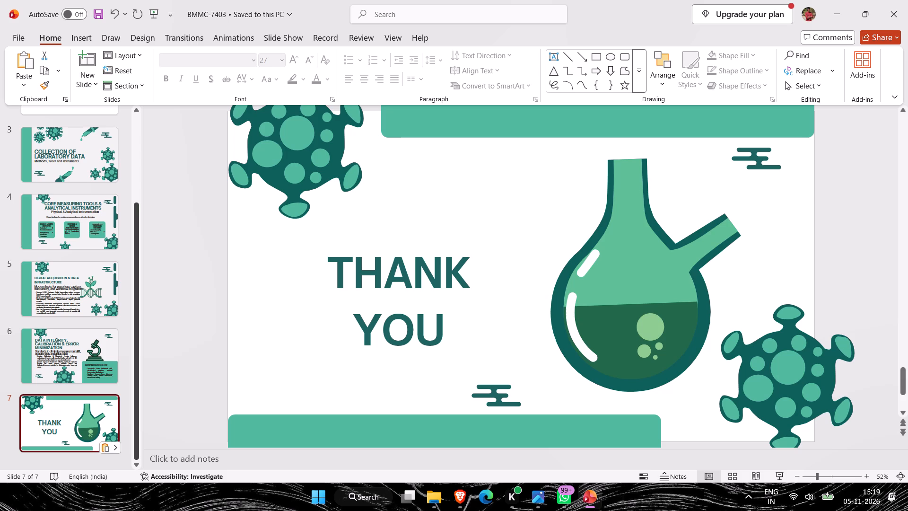
Save the BMMC-7403 presentation despite the unavailable fonts and close it.
key(ctrl+s)
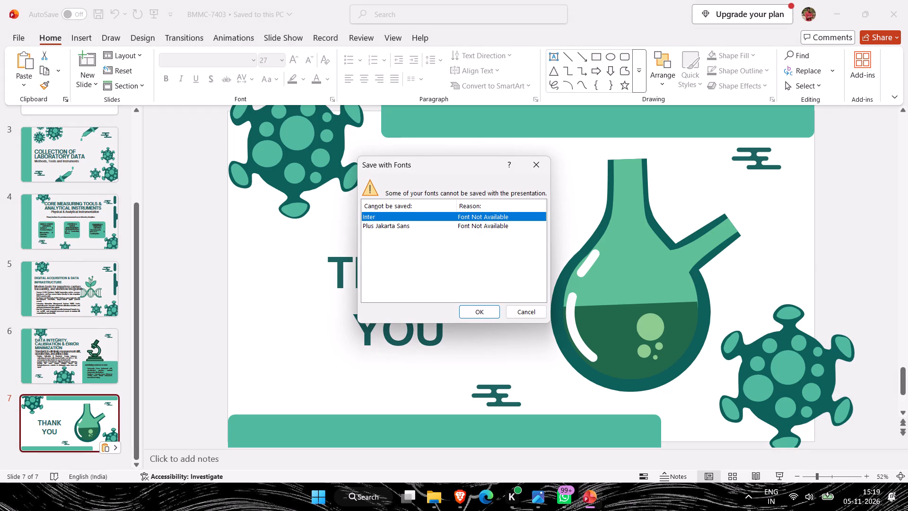
key(Return)
click(907, 0)
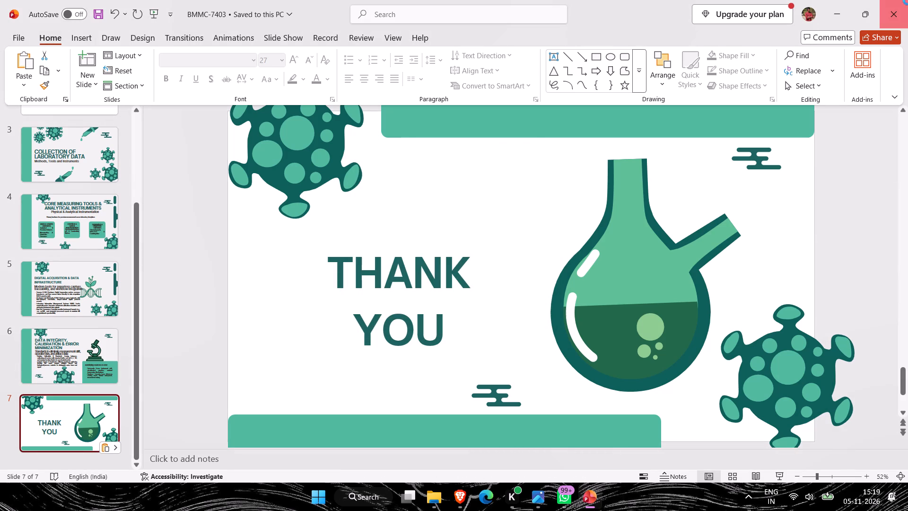
click(558, 233)
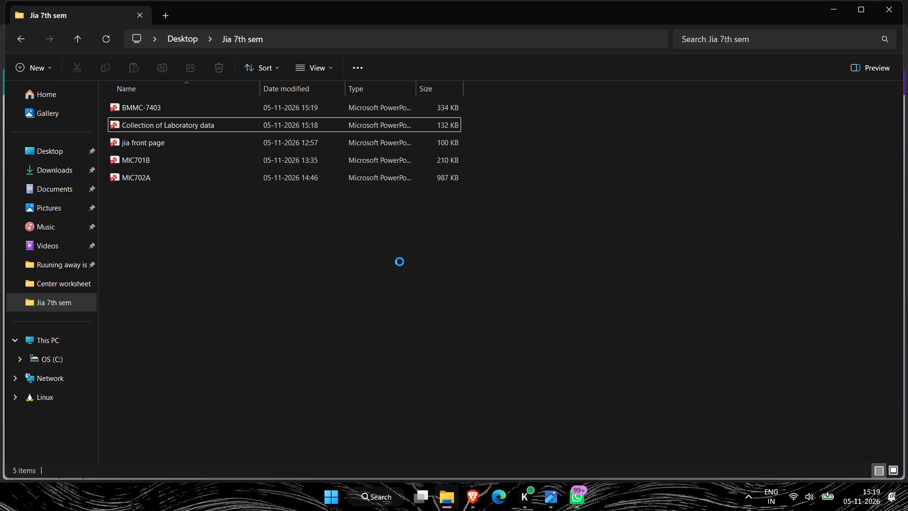
click(400, 262)
Switch to Brave and open iLovePDF's PowerPoint to PDF converter in a new tab.
click(470, 510)
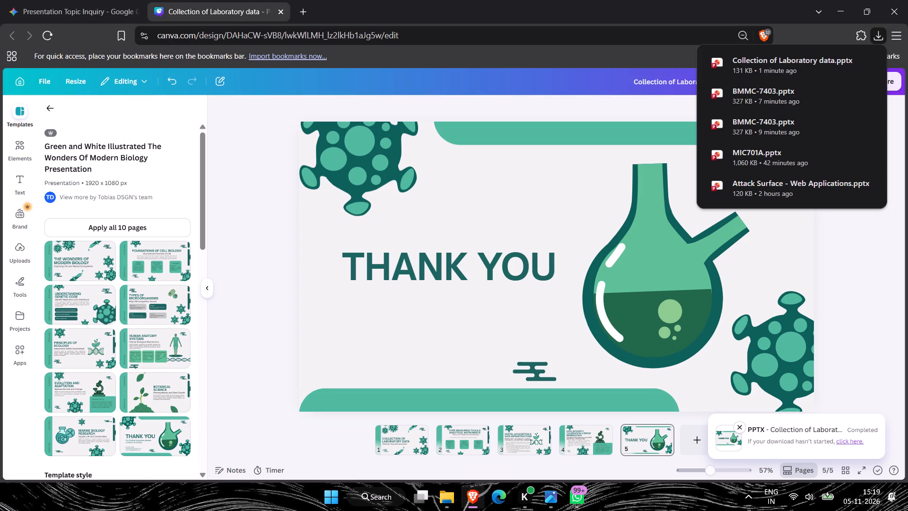
click(299, 13)
key(i)
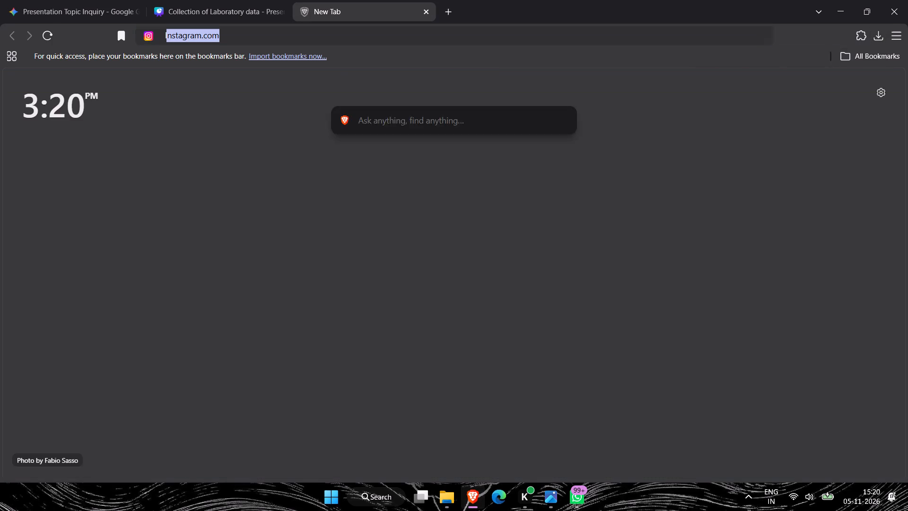
key(BackSpace)
key(BackSpace)
key(shift+i)
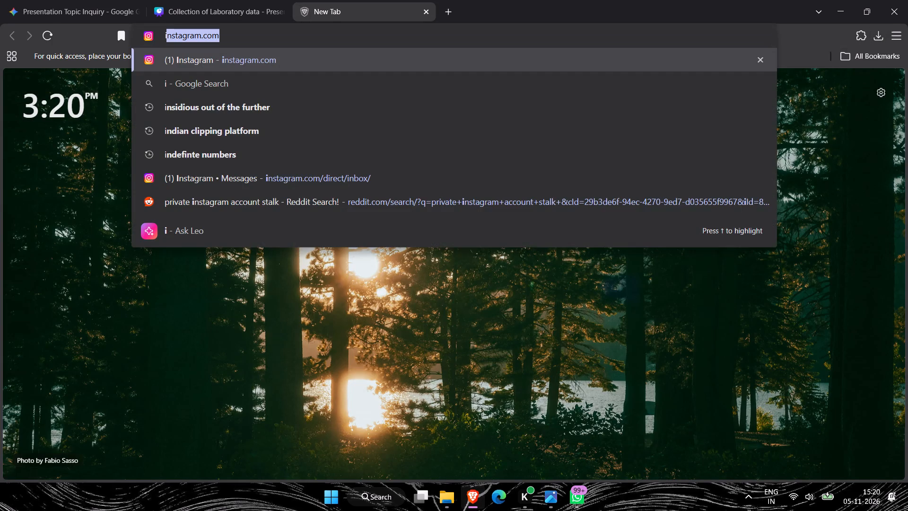
key(l)
key(BackSpace)
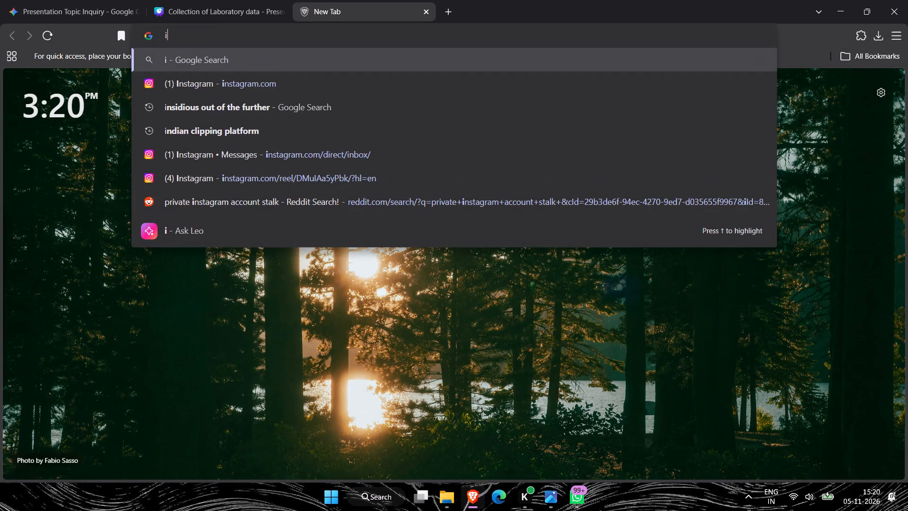
text(LOVE)
key(Return)
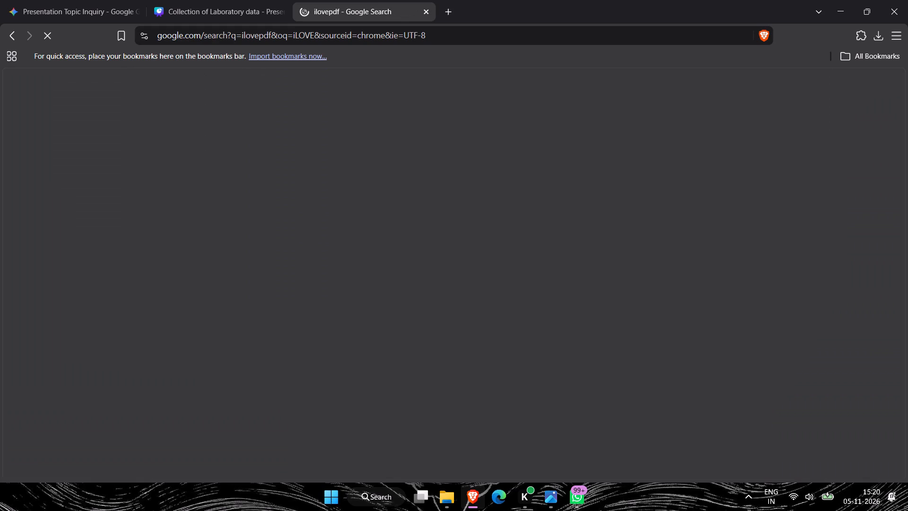
click(194, 204)
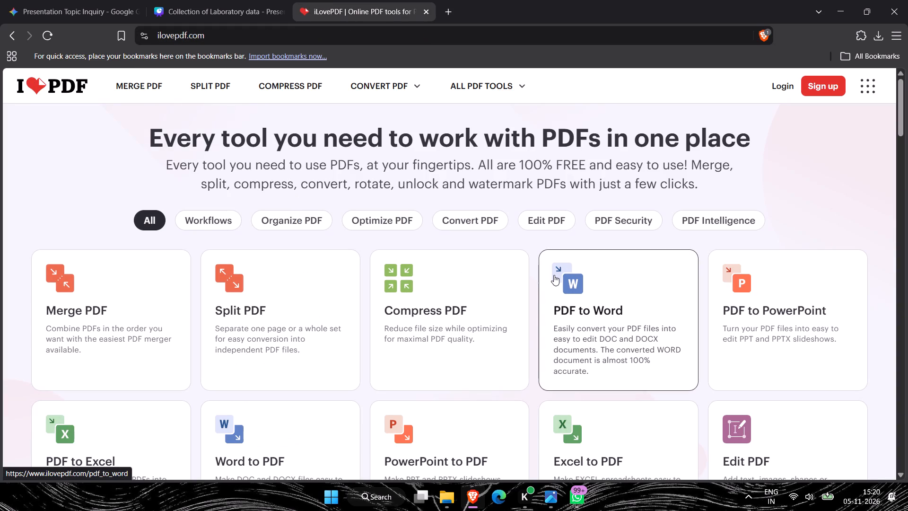
scroll(427, 308, down, 1)
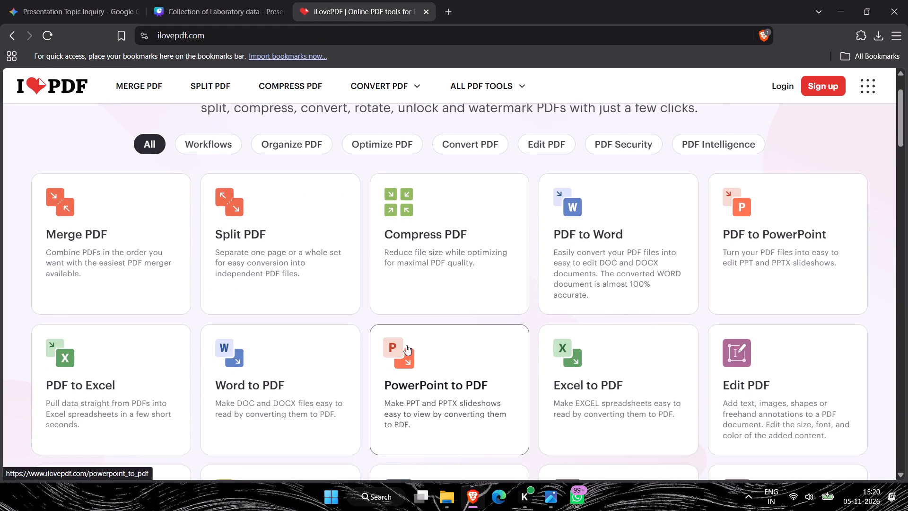
click(406, 345)
Upload BMMC-7403, MIC701B and MIC702A from the Jia 7th sem folder on the Desktop and start converting them to PDF.
click(448, 226)
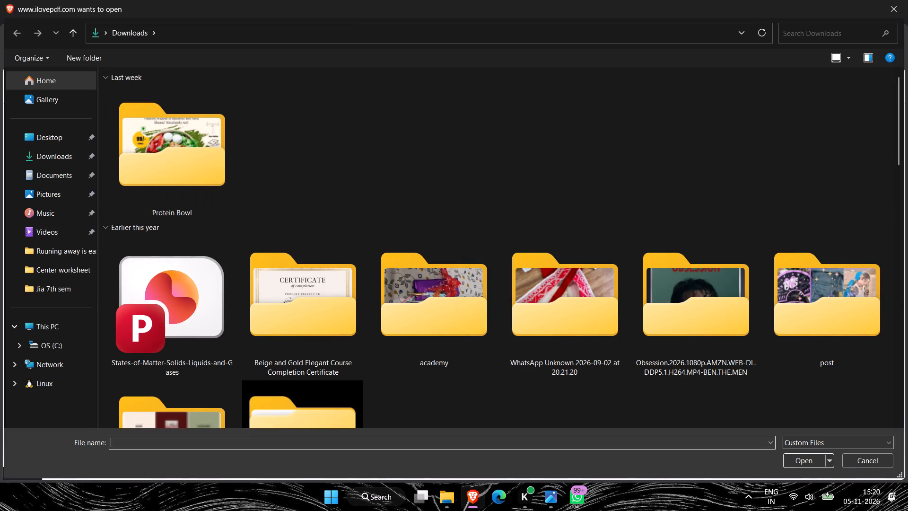
click(72, 142)
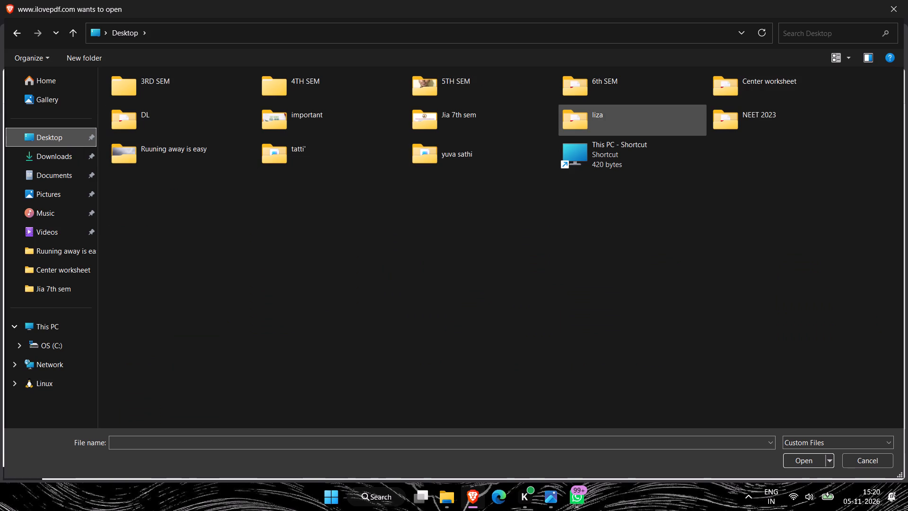
double_click(494, 121)
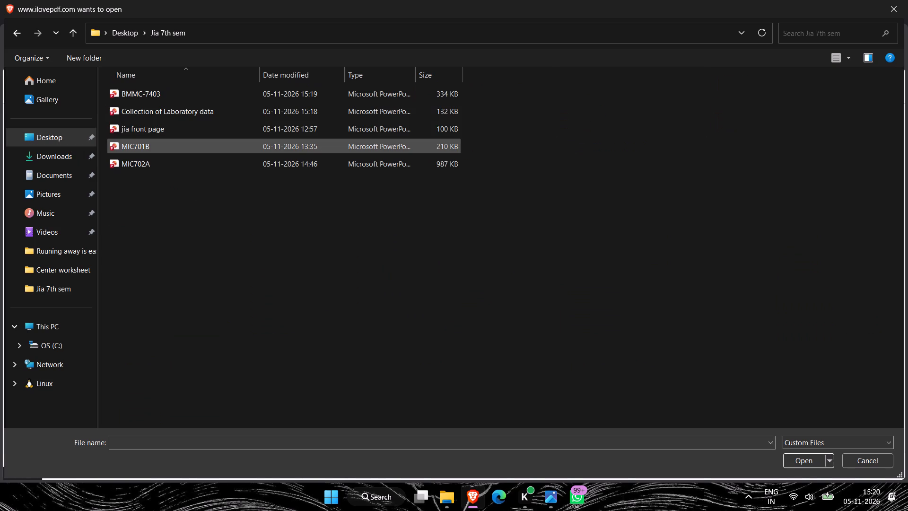
ctrl+click(250, 170)
ctrl+click(265, 146)
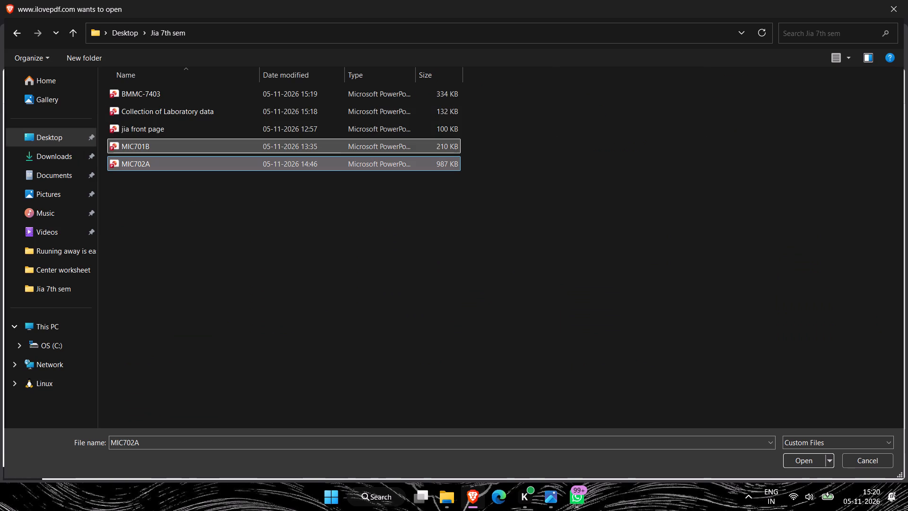
ctrl+click(306, 93)
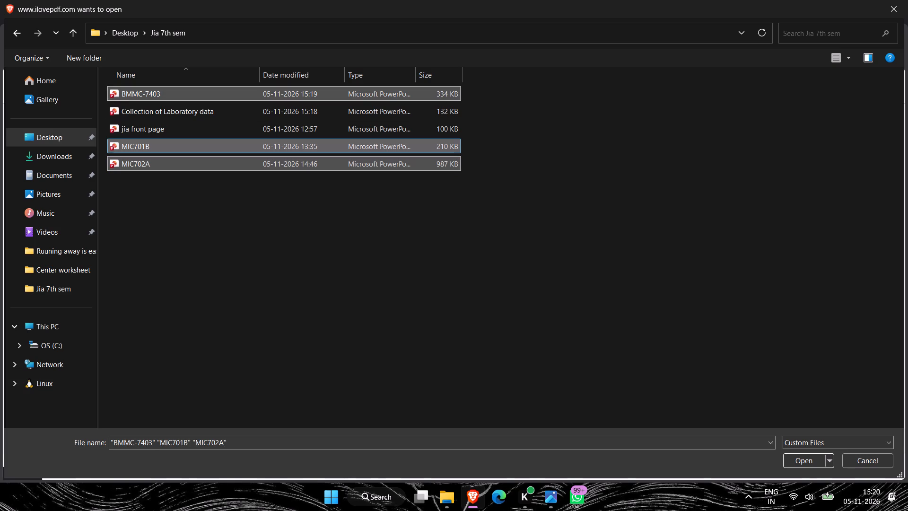
click(797, 459)
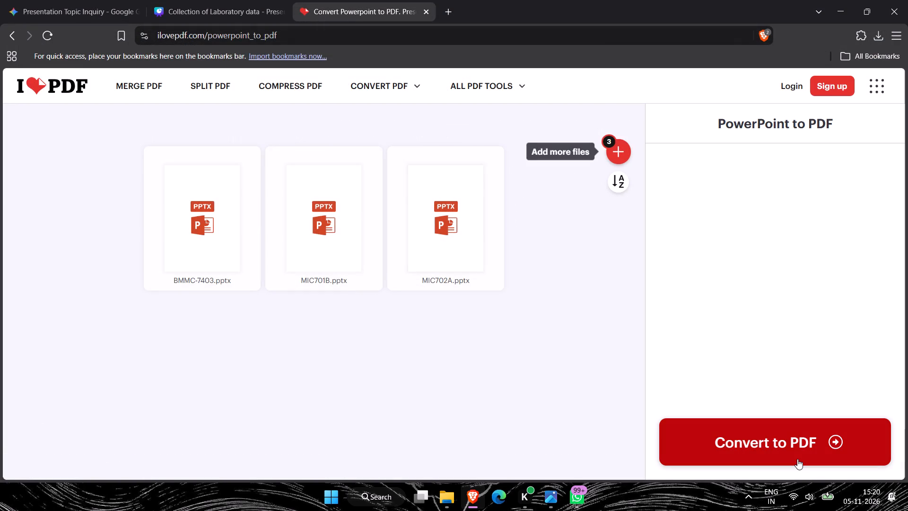
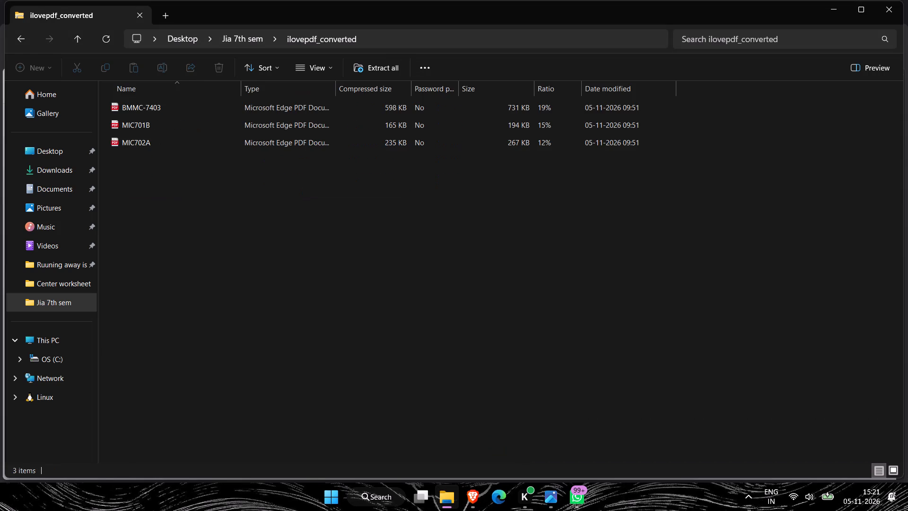
click(358, 65)
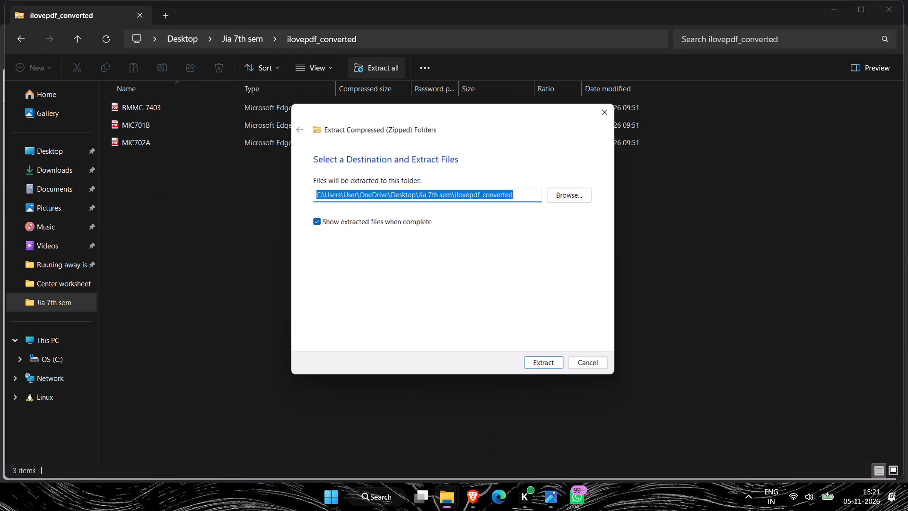
key(Return)
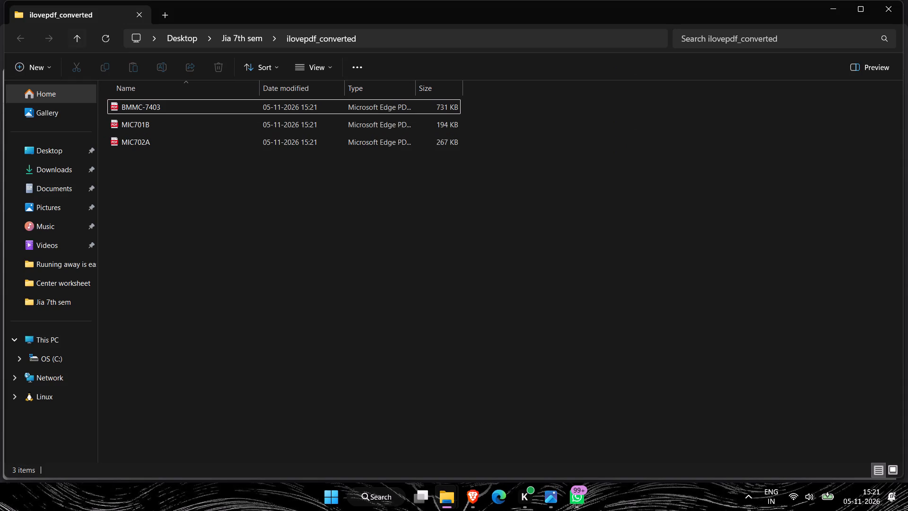
click(895, 3)
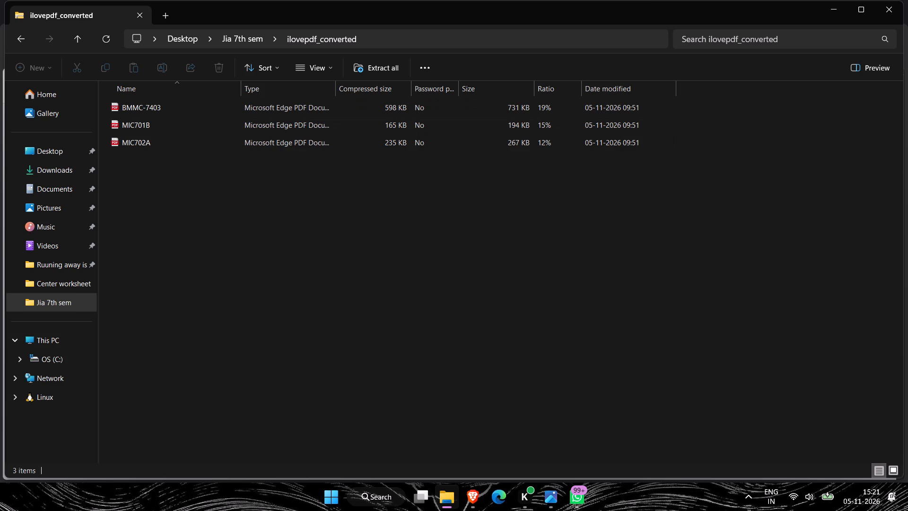
click(18, 32)
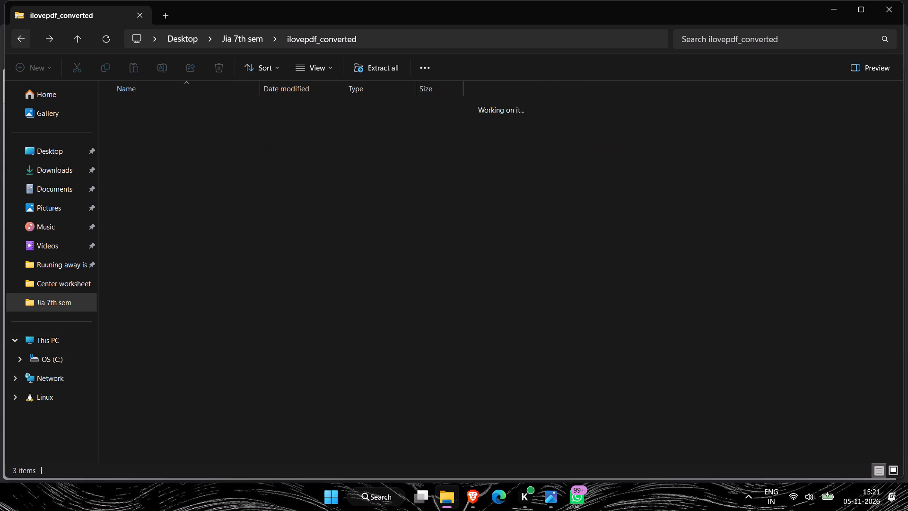
click(206, 239)
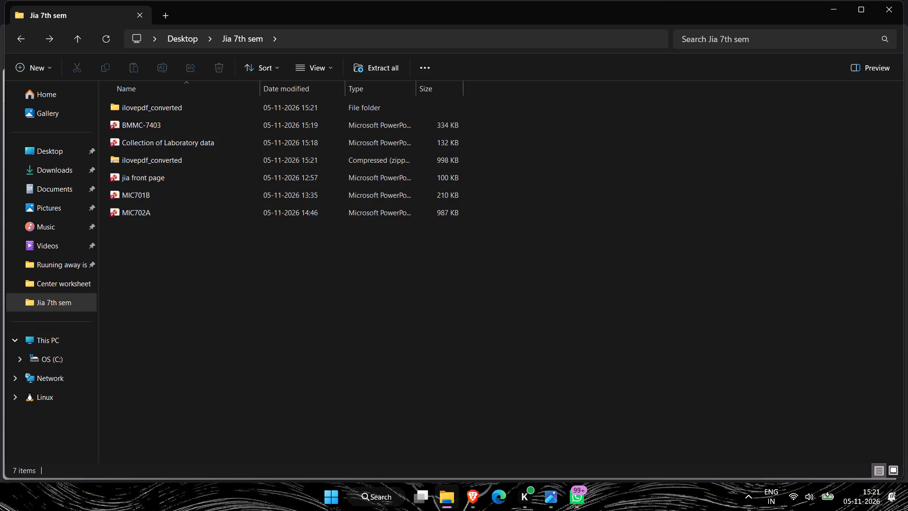